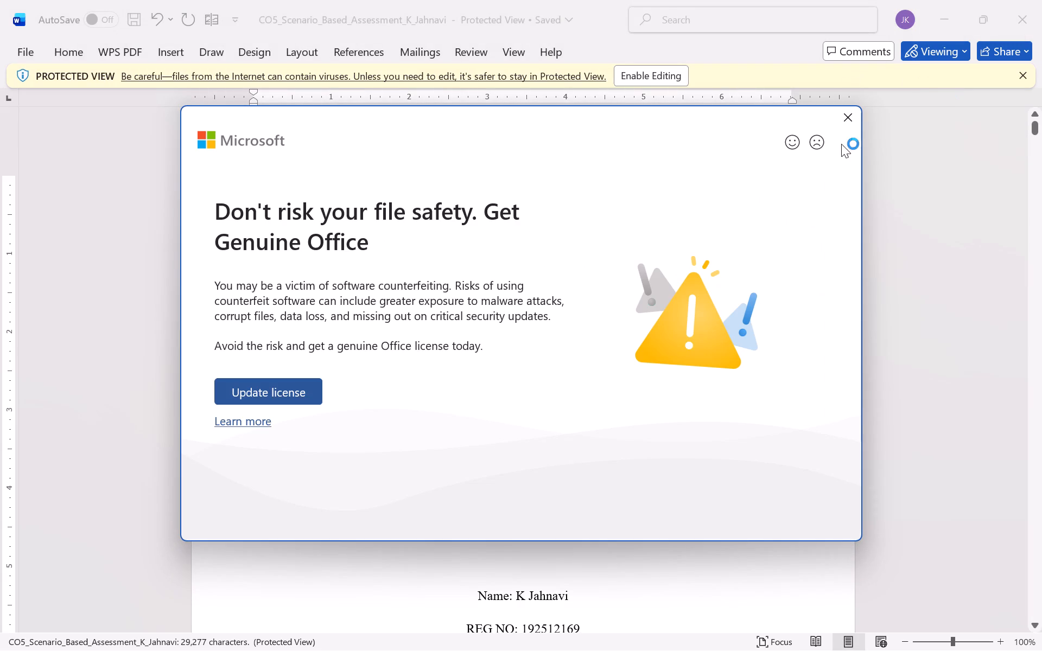
pyautogui.click(846, 114)
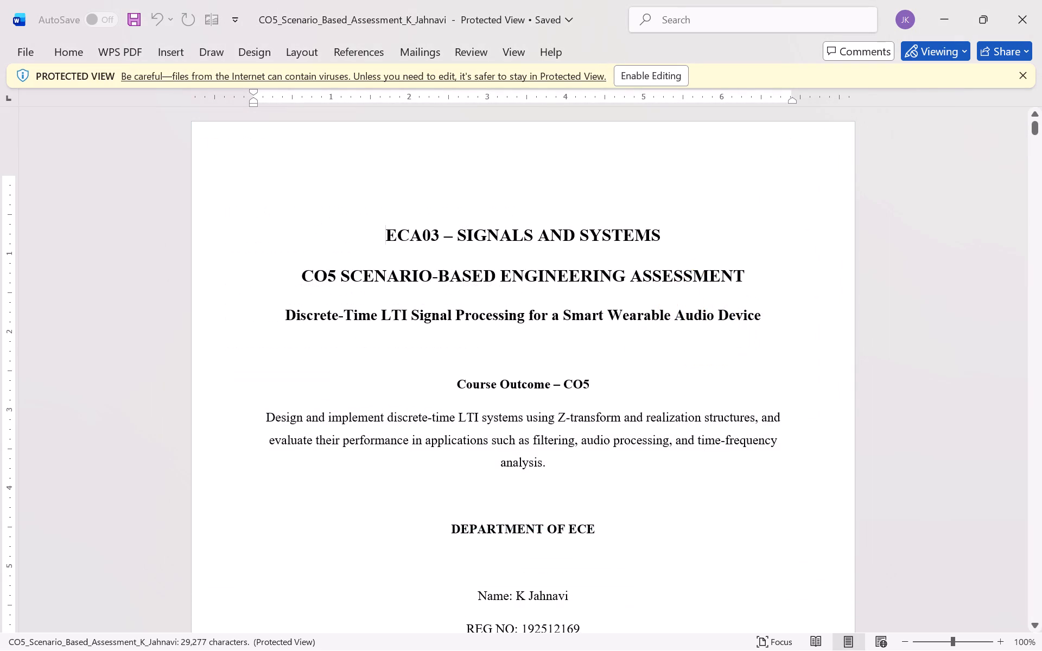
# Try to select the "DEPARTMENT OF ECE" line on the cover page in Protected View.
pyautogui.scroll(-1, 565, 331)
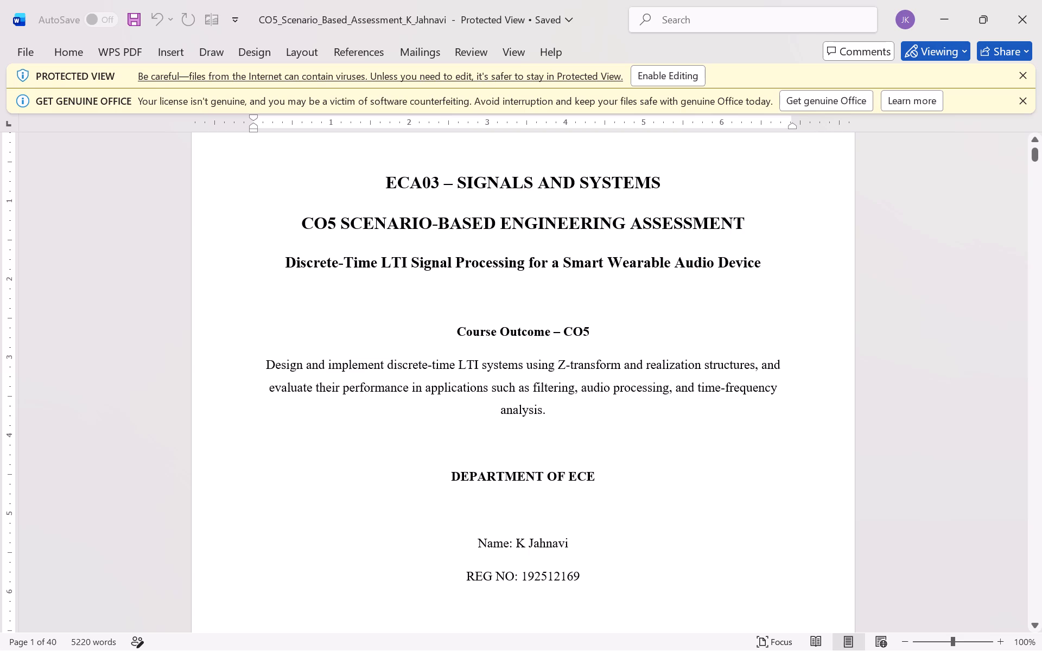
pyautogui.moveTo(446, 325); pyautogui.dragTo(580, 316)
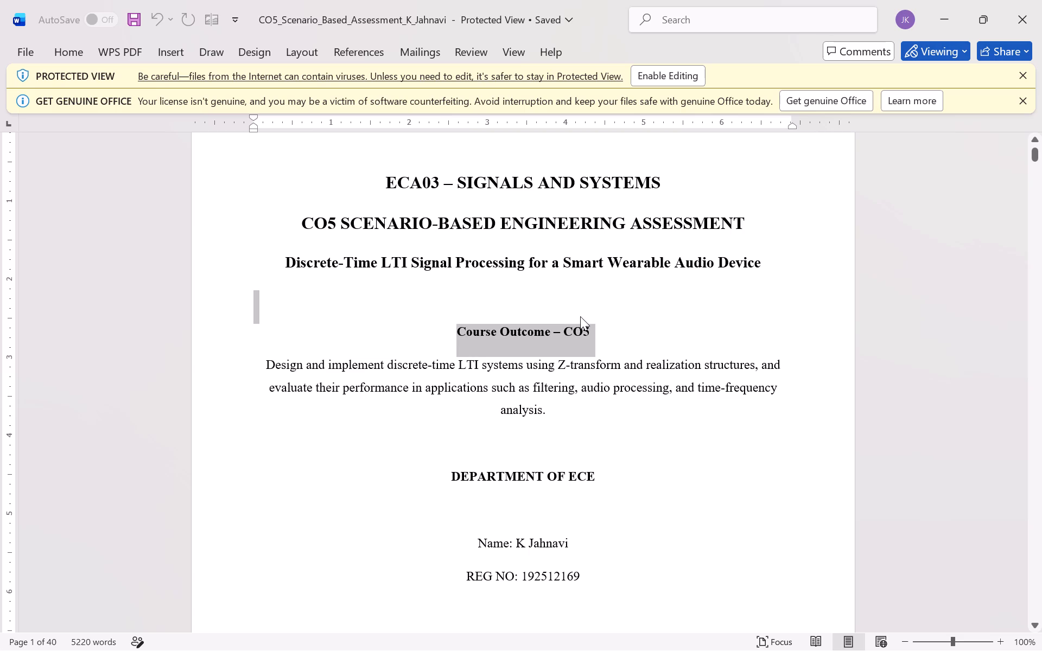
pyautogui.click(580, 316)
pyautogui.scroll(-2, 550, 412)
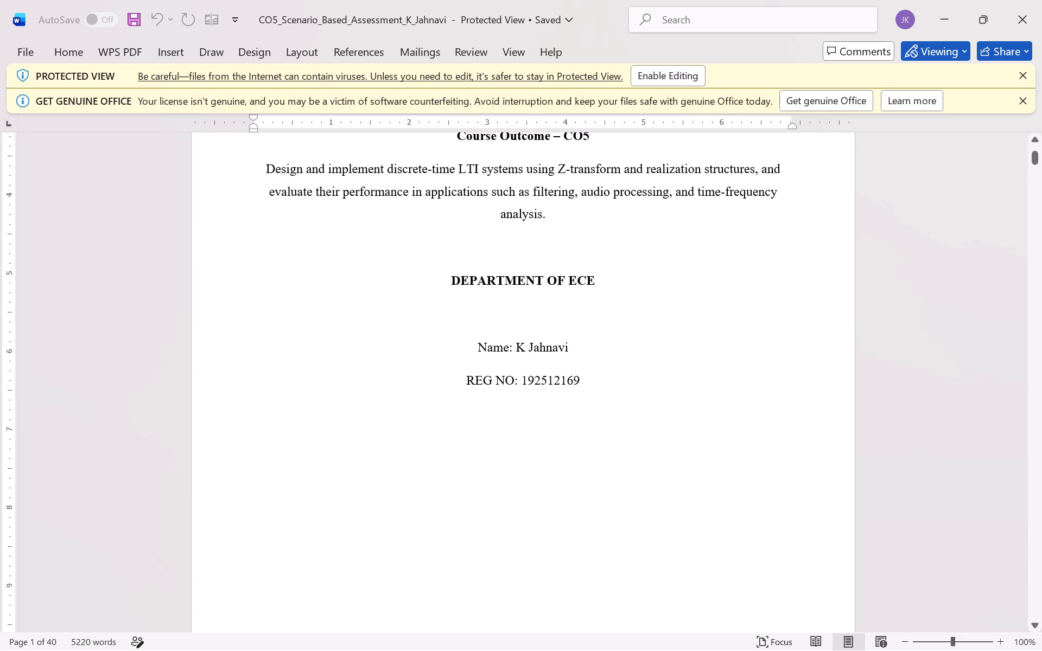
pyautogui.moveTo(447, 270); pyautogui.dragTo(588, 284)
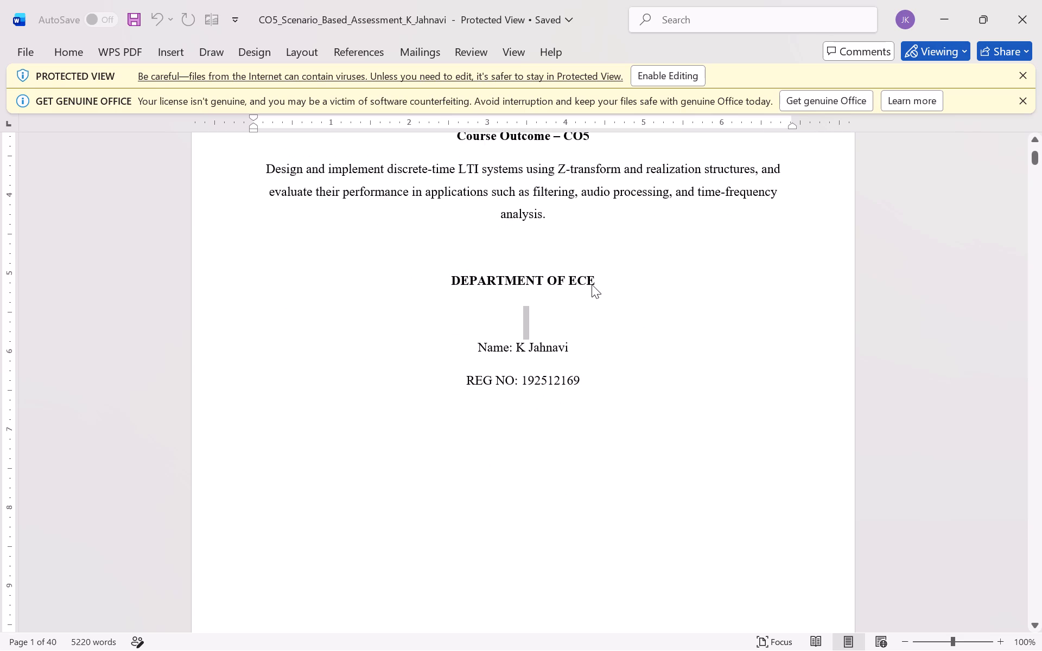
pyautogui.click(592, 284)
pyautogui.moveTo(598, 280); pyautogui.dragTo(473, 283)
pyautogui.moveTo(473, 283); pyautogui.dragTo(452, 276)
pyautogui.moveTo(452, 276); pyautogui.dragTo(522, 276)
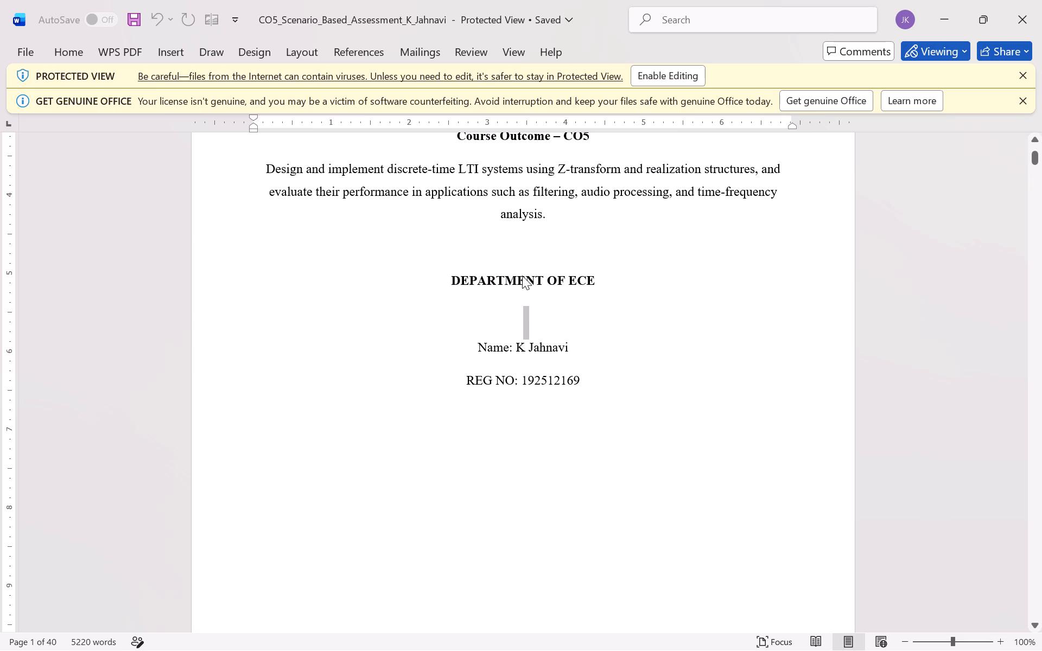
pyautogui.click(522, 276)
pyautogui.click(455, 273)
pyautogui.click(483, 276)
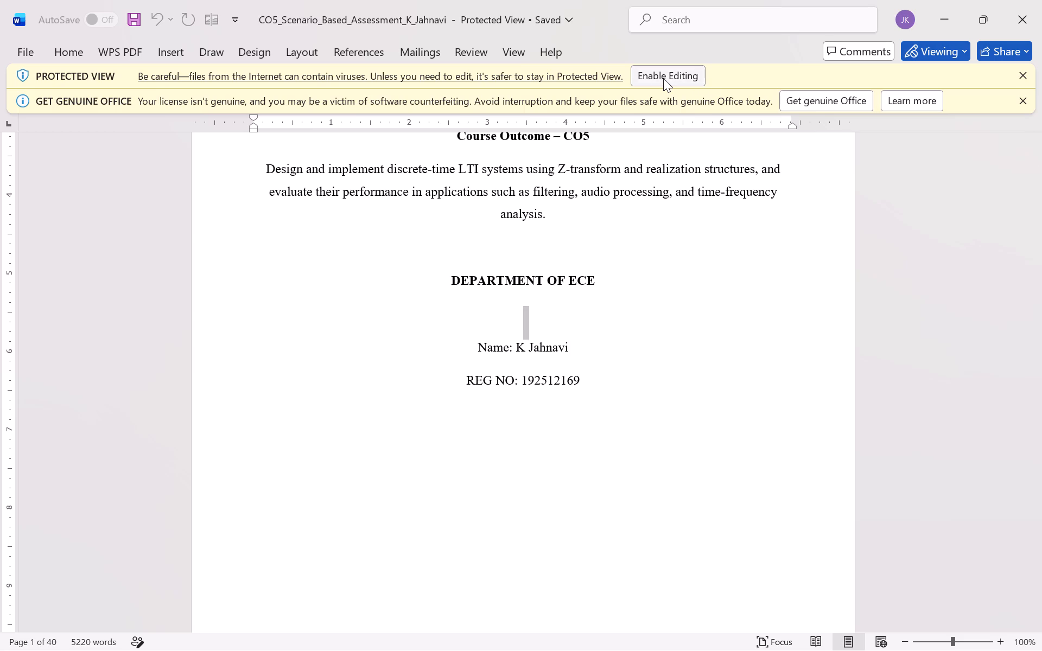
# Enable editing and delete the "DEPARTMENT OF ECE" line from the cover page.
pyautogui.click(663, 78)
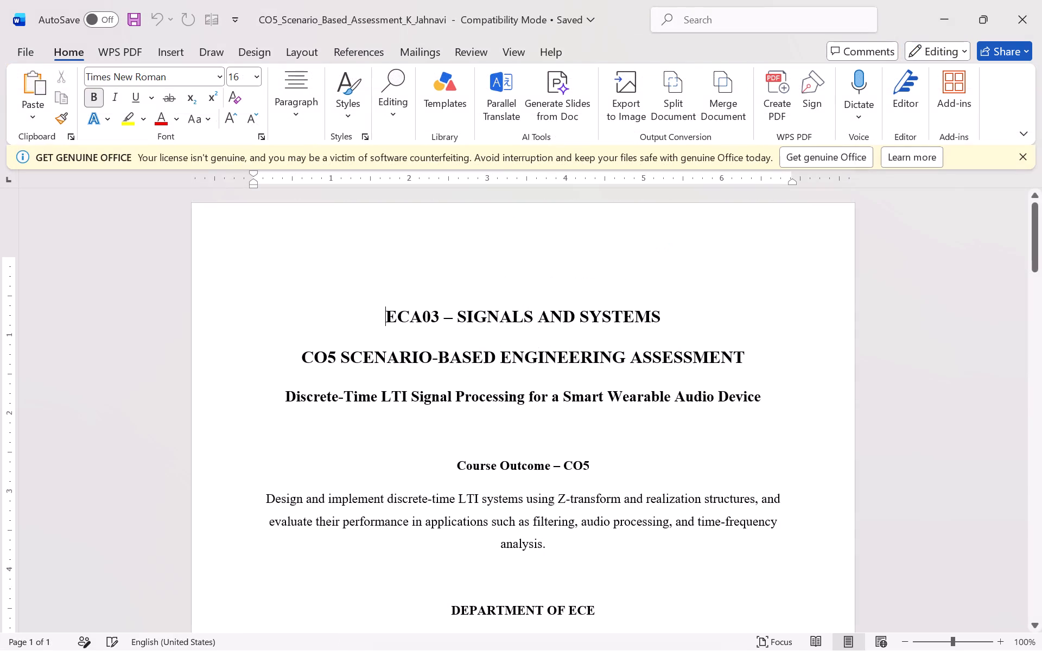
pyautogui.scroll(-3, 586, 311)
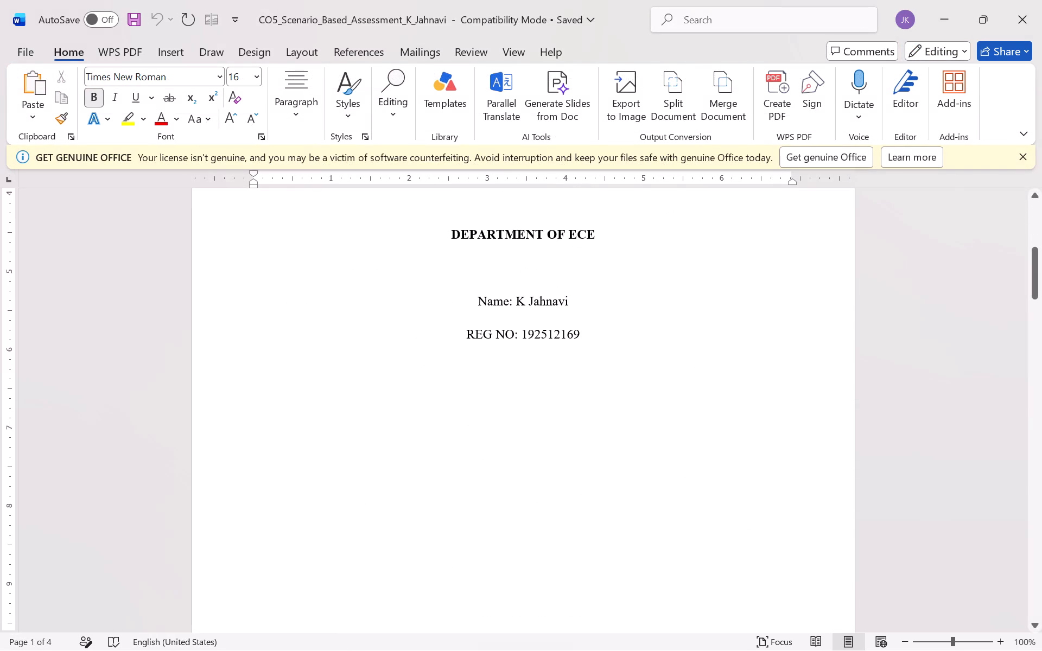
pyautogui.moveTo(605, 241); pyautogui.dragTo(451, 237)
pyautogui.press('BackSpace')
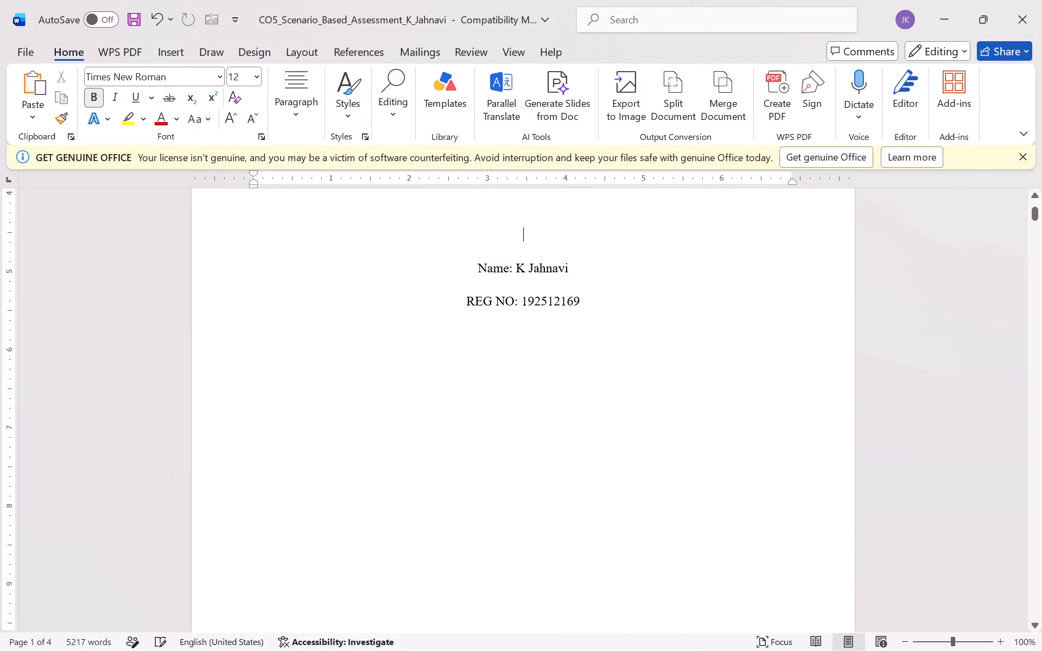
# Add a new line reading "Department: ECE" beneath the REG NO line on the cover page.
pyautogui.click(588, 304)
pyautogui.press('Return')
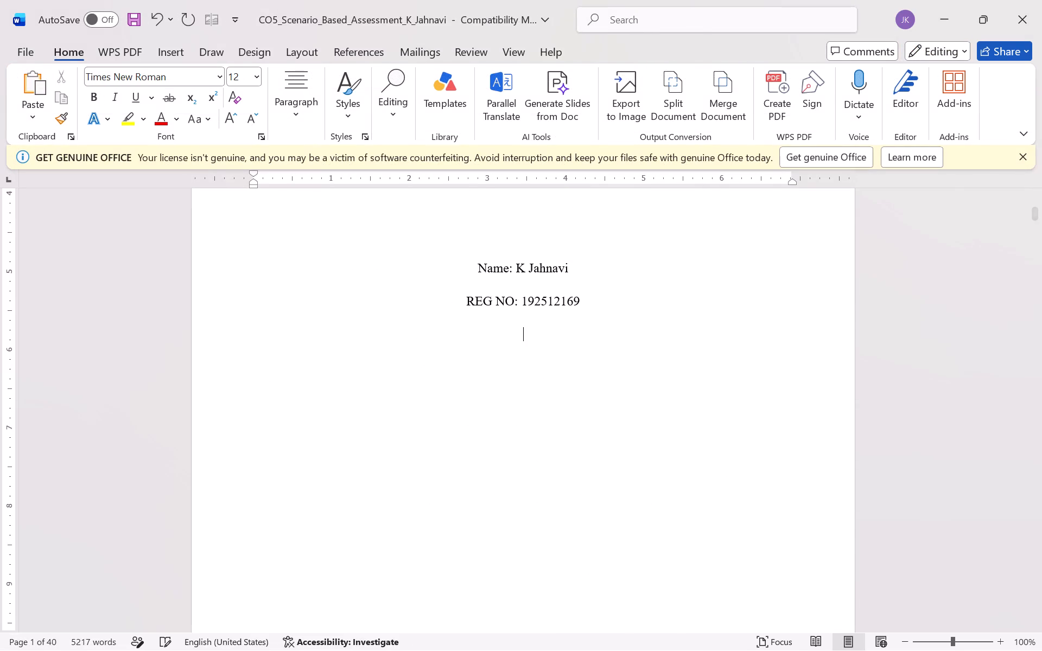
pyautogui.hotkey('shift', 'd')
pyautogui.write('epa')
pyautogui.write('rt')
pyautogui.write('ment')
pyautogui.press('space')
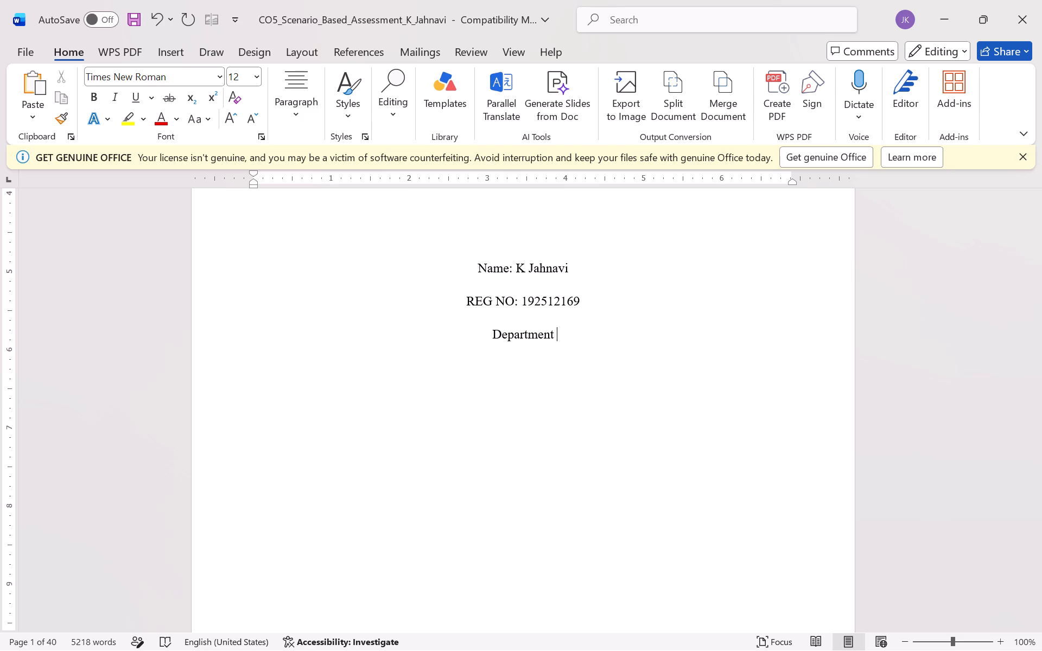
pyautogui.press('BackSpace')
pyautogui.write(':')
pyautogui.press('space')
pyautogui.write('ECE')
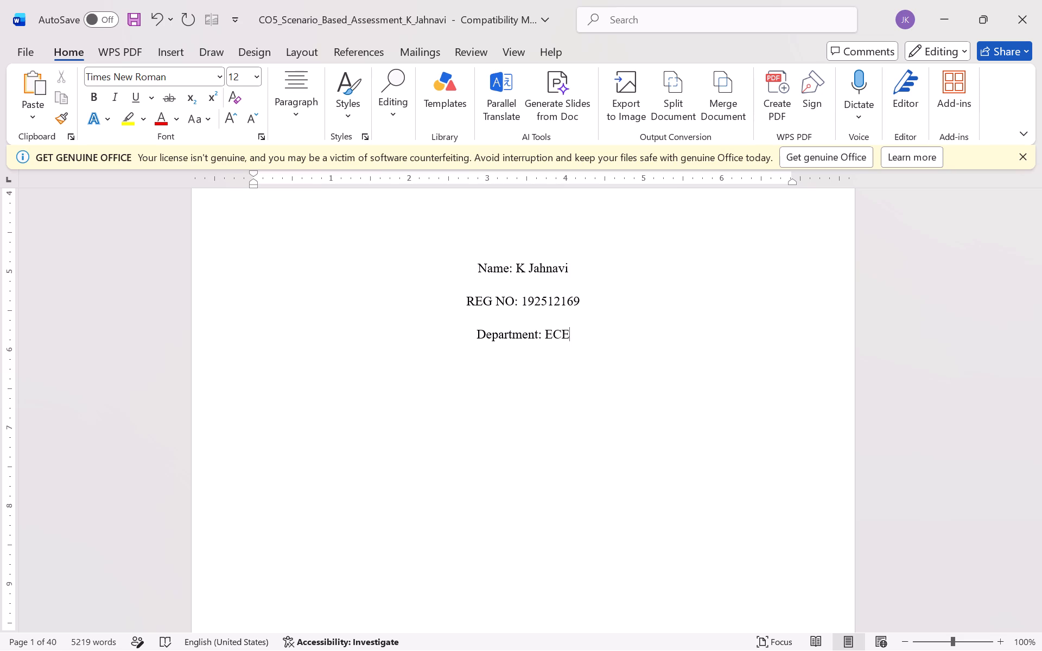
# Make the "Name:", "REG NO:" and "Department:" labels on the cover page bold.
pyautogui.scroll(1, 588, 304)
pyautogui.moveTo(471, 289); pyautogui.dragTo(519, 302)
pyautogui.click(526, 283)
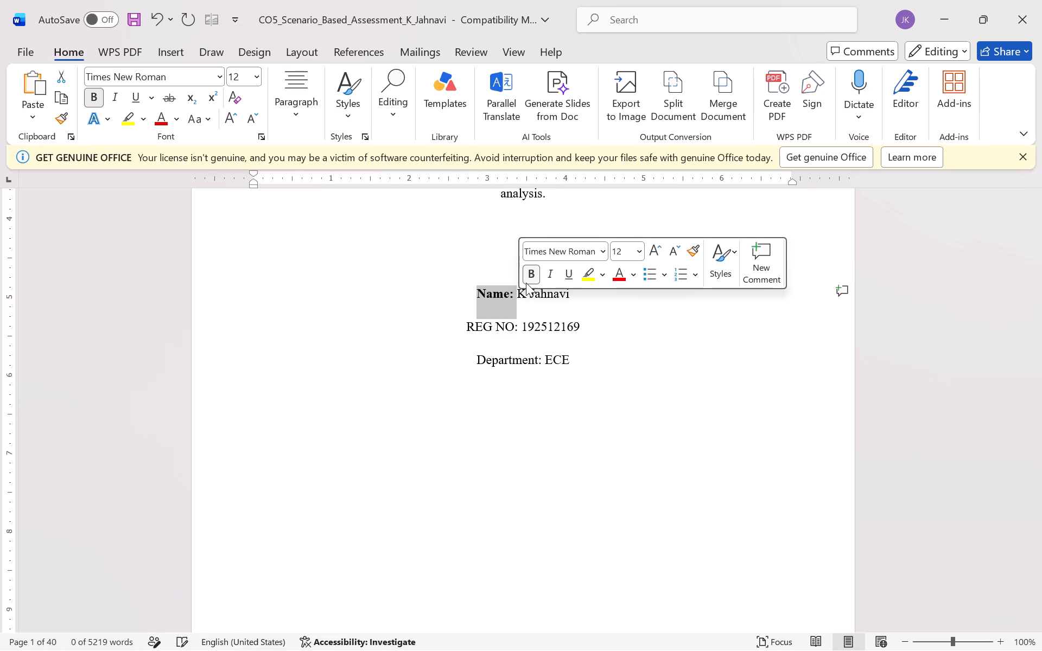
pyautogui.moveTo(459, 329); pyautogui.dragTo(522, 329)
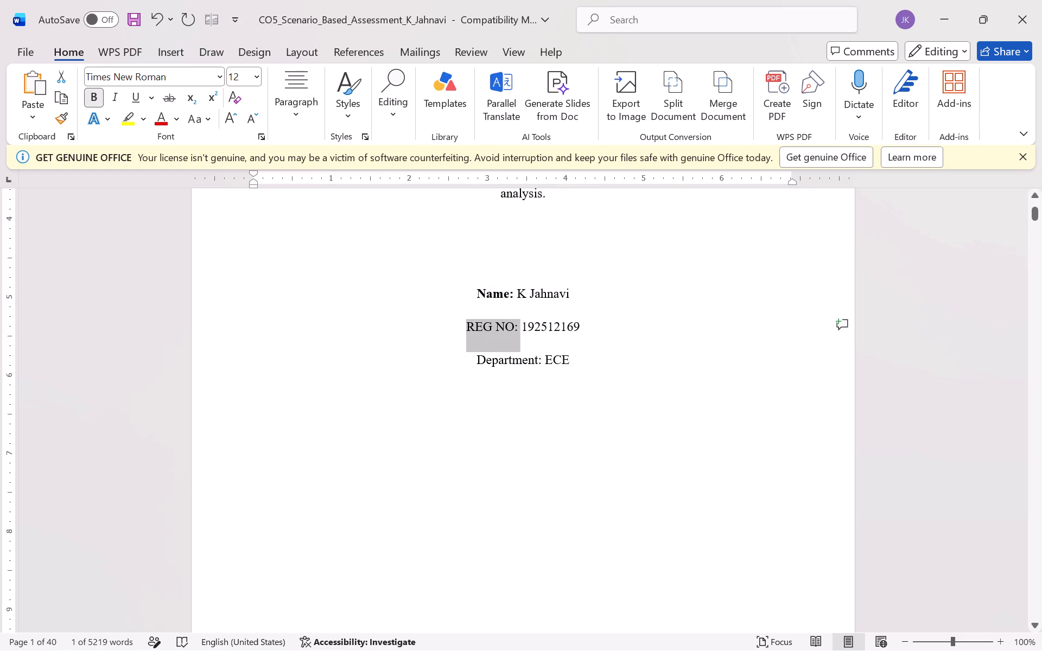
pyautogui.moveTo(522, 329); pyautogui.dragTo(519, 329)
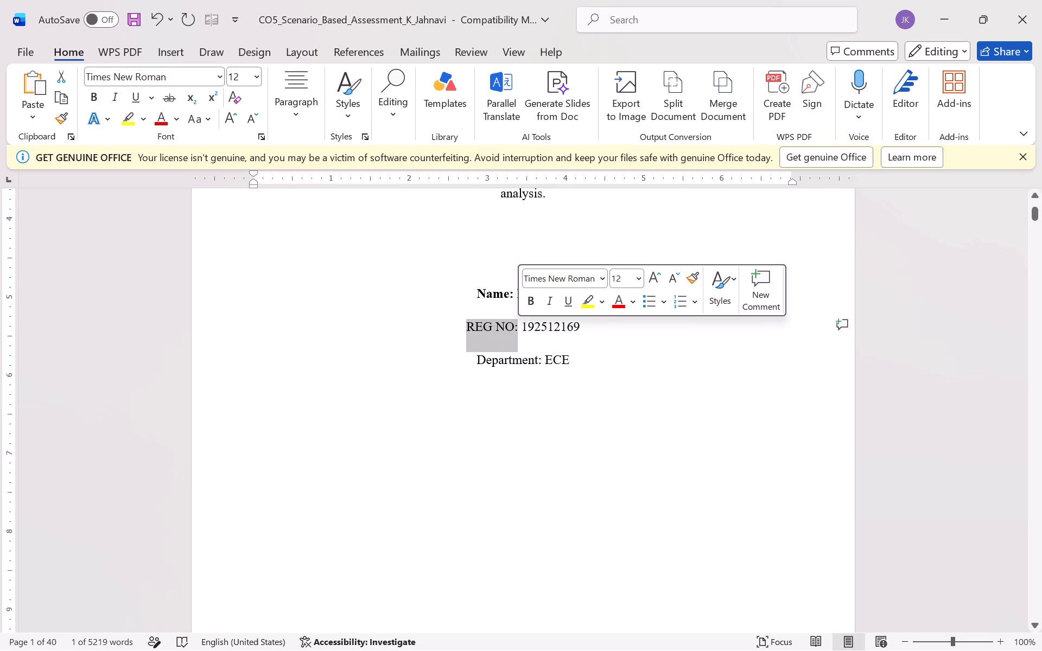
pyautogui.click(529, 301)
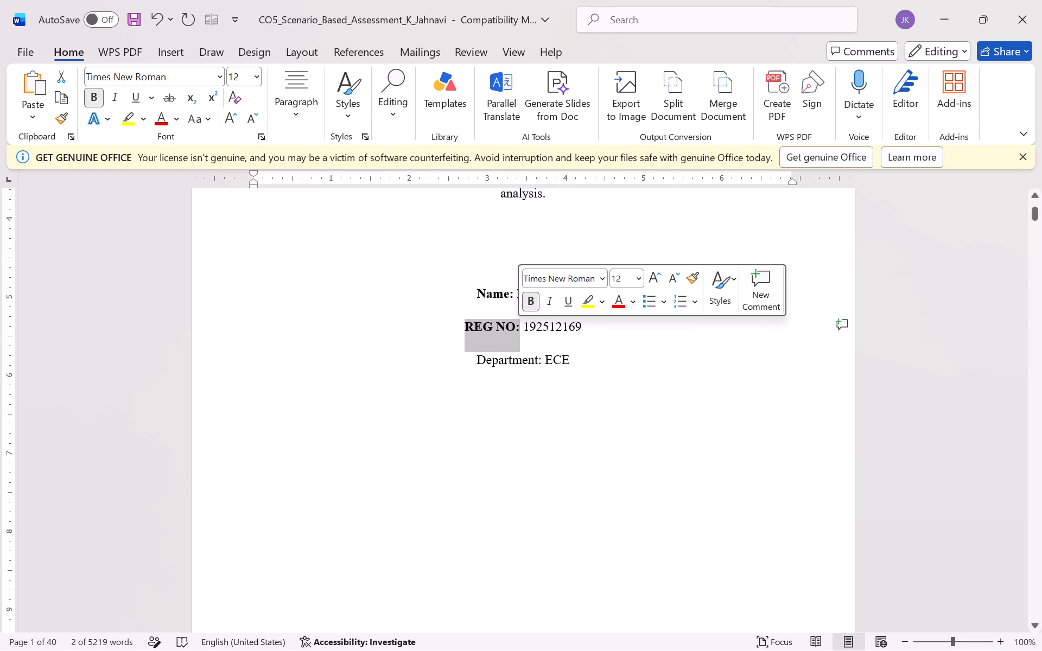
pyautogui.moveTo(467, 364); pyautogui.dragTo(550, 356)
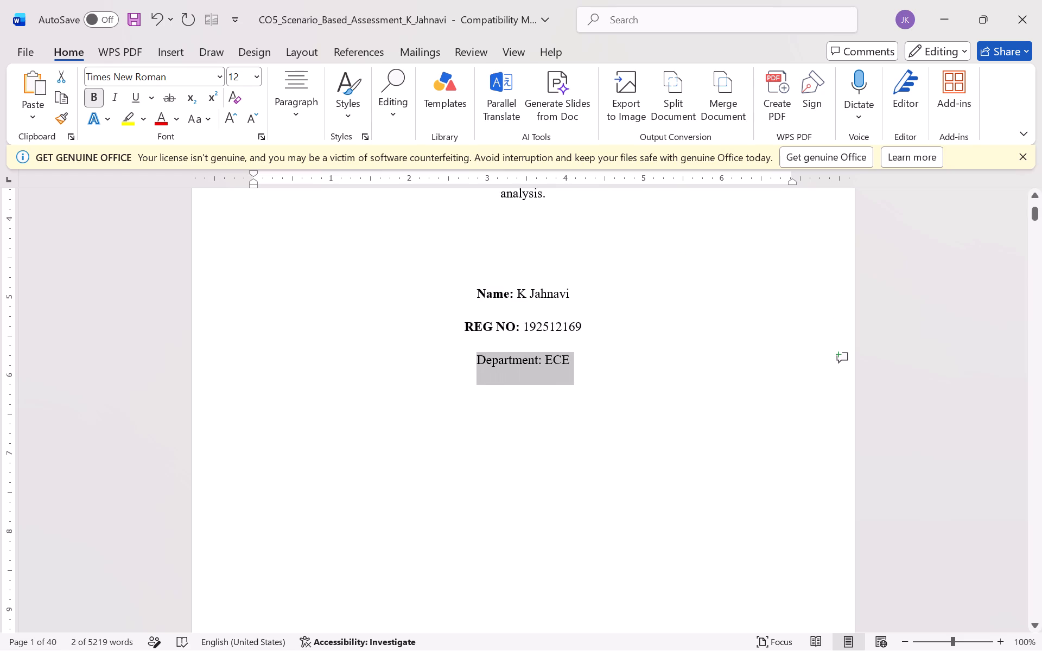
pyautogui.moveTo(550, 356); pyautogui.dragTo(545, 356)
pyautogui.click(551, 333)
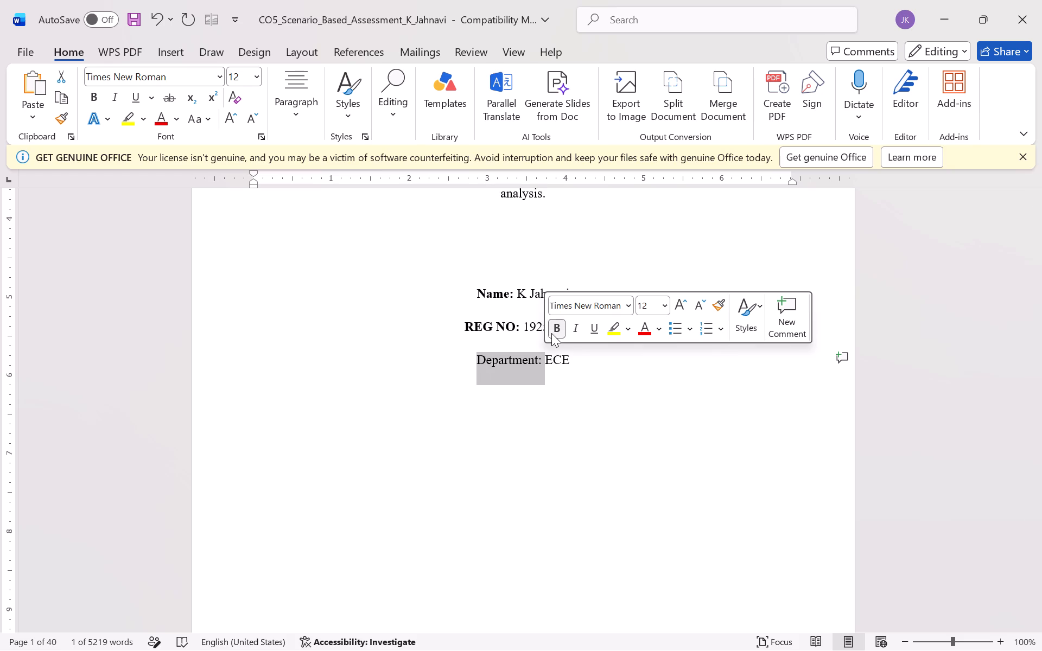
pyautogui.click(563, 439)
# Review the cover page against the heading details in CO5 Scenario based.pdf in Chrome, returning to Word.
pyautogui.scroll(1, 621, 353)
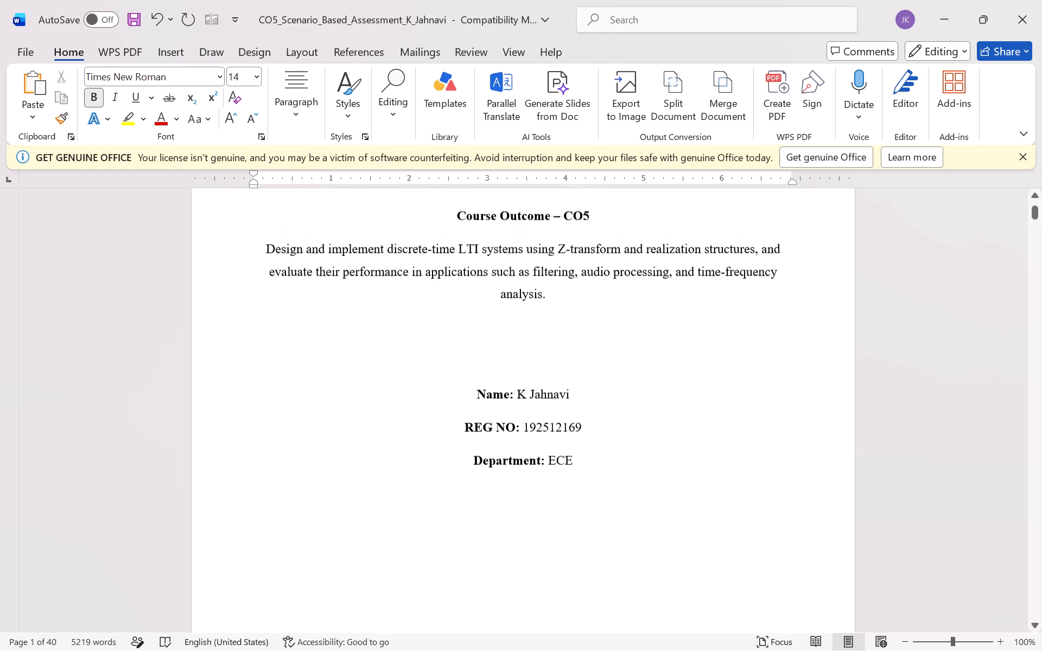
pyautogui.scroll(1, 621, 353)
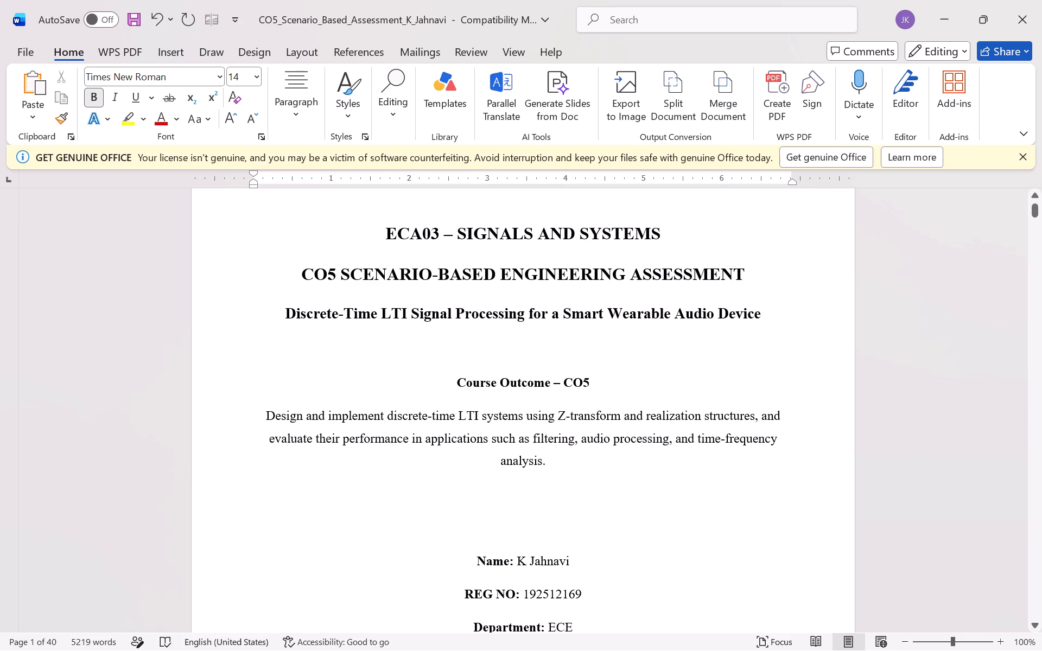
pyautogui.scroll(1, 621, 353)
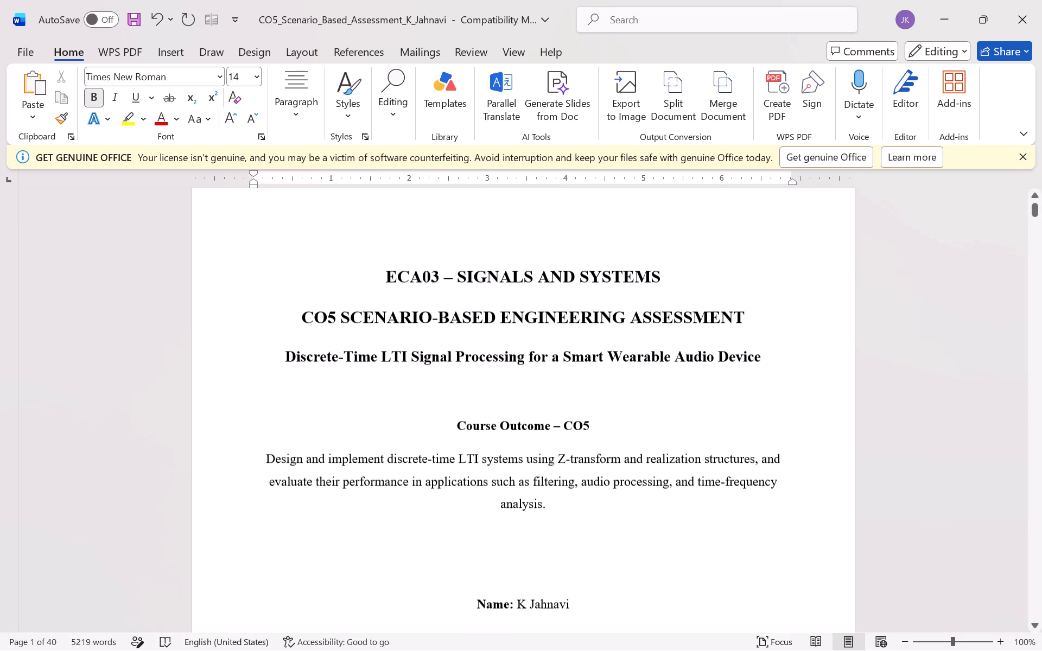
pyautogui.scroll(-1, 621, 353)
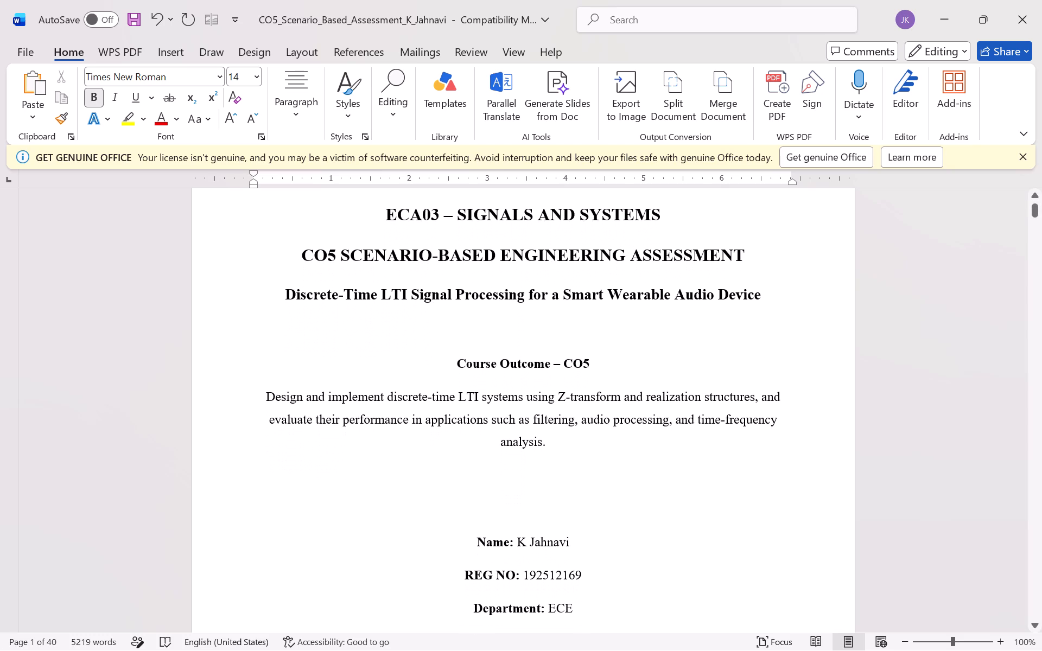
pyautogui.scroll(-1, 621, 353)
pyautogui.hotkey('alt', 'Tab')
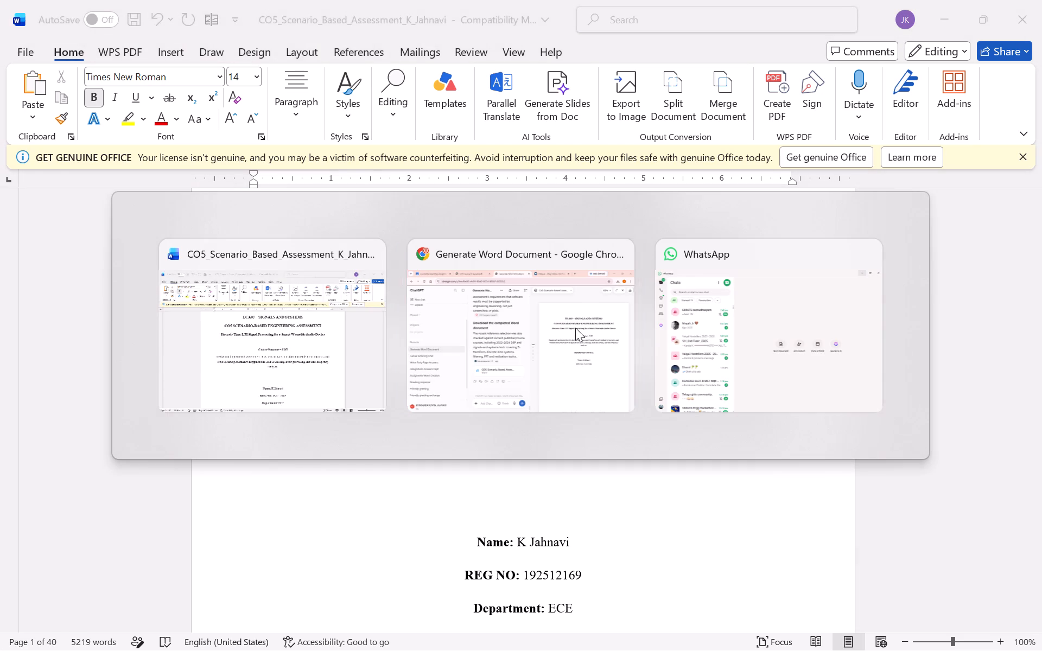
pyautogui.click(277, 0)
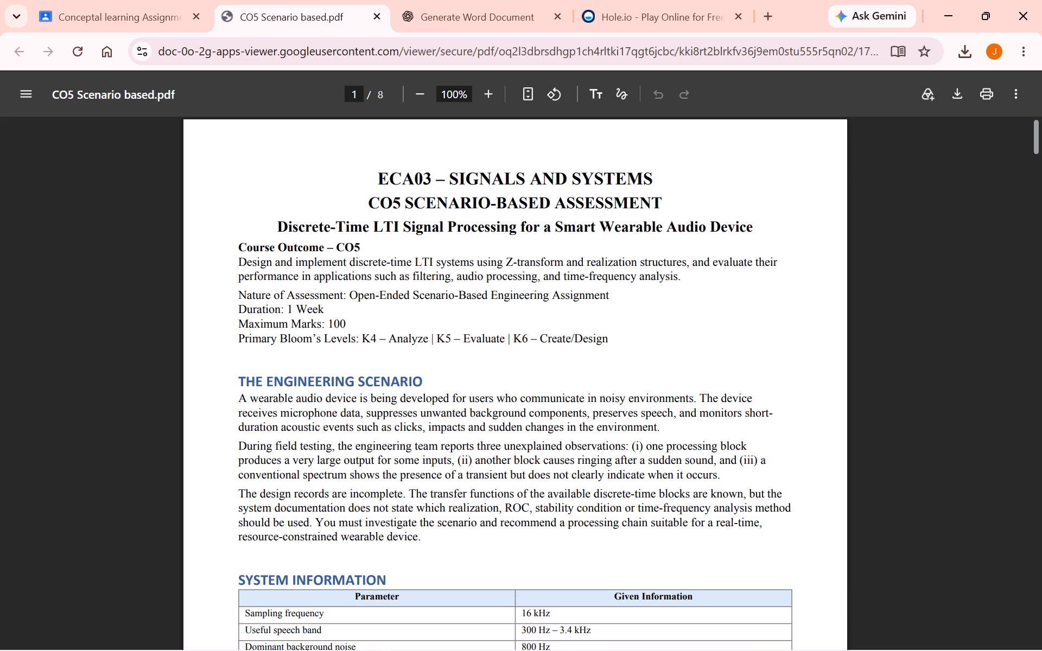
pyautogui.hotkey('alt', 'Tab')
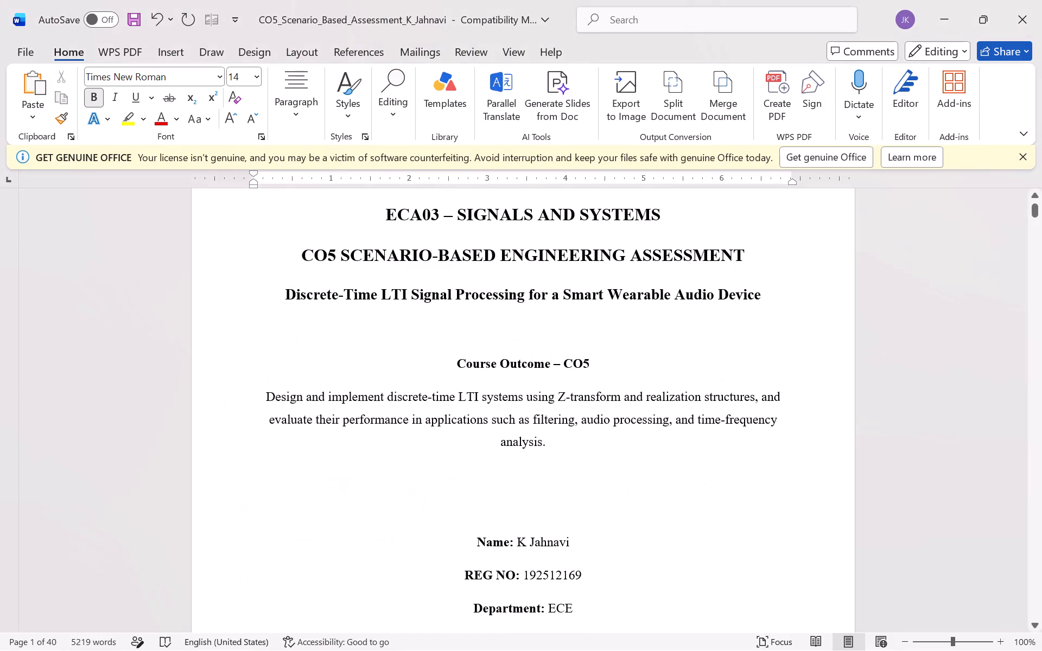
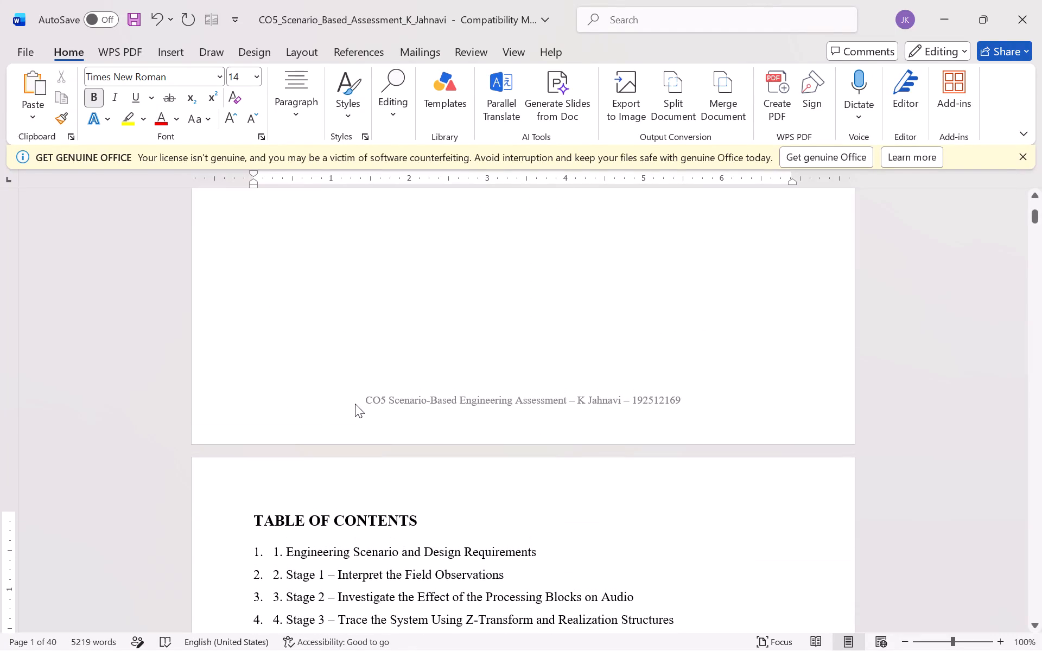
# Replace the assessment title, name and number text in the page footer with "1".
pyautogui.doubleClick(356, 404)
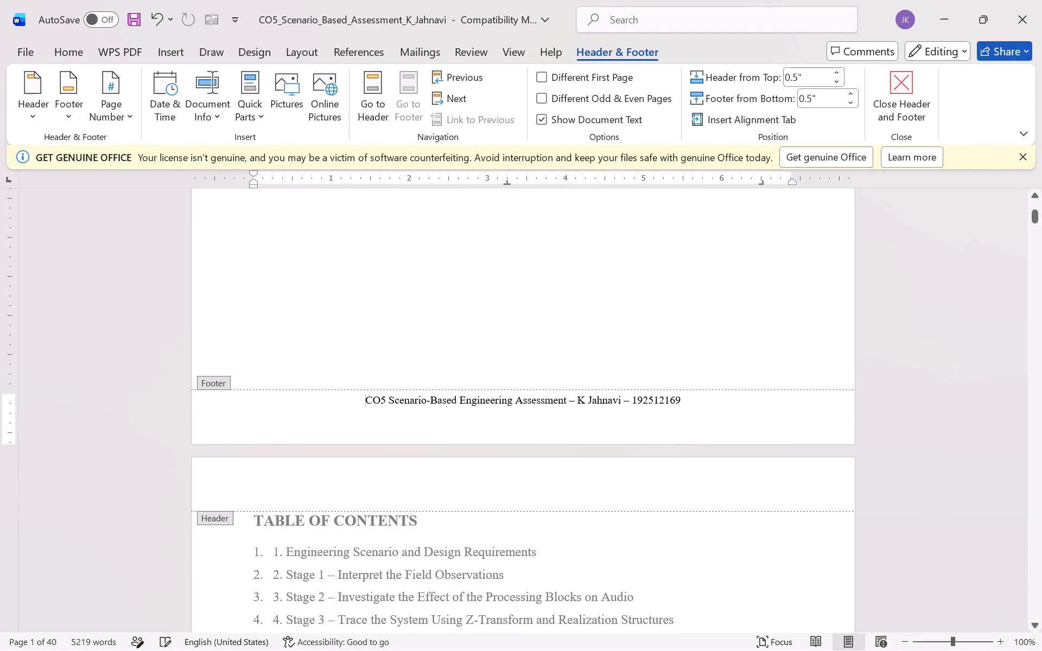
pyautogui.moveTo(365, 403); pyautogui.dragTo(683, 421)
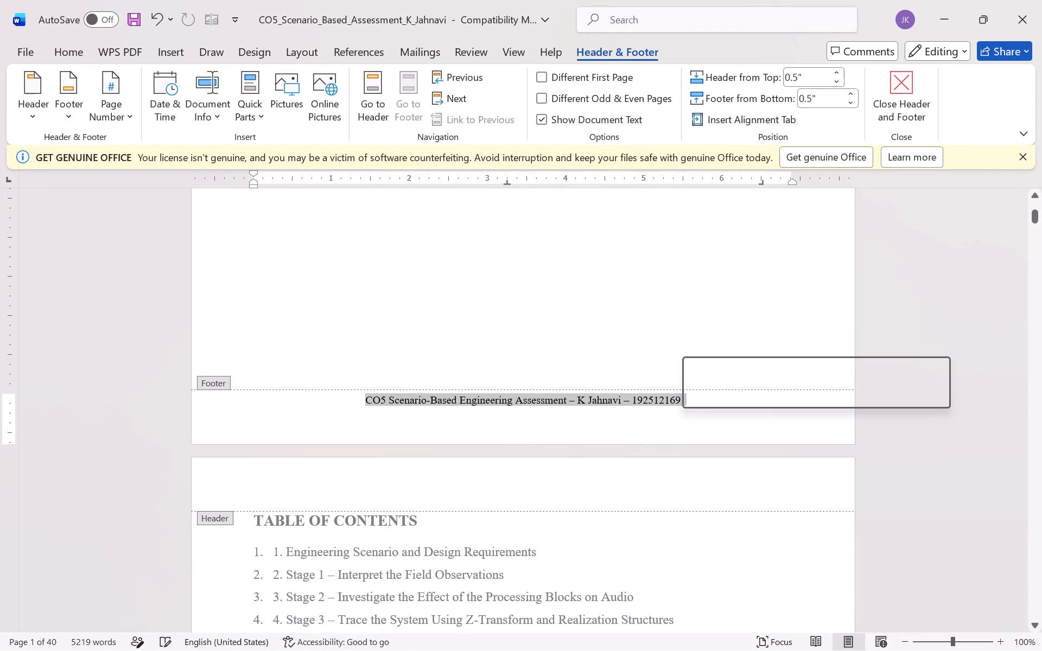
pyautogui.press('BackSpace')
pyautogui.press('1')
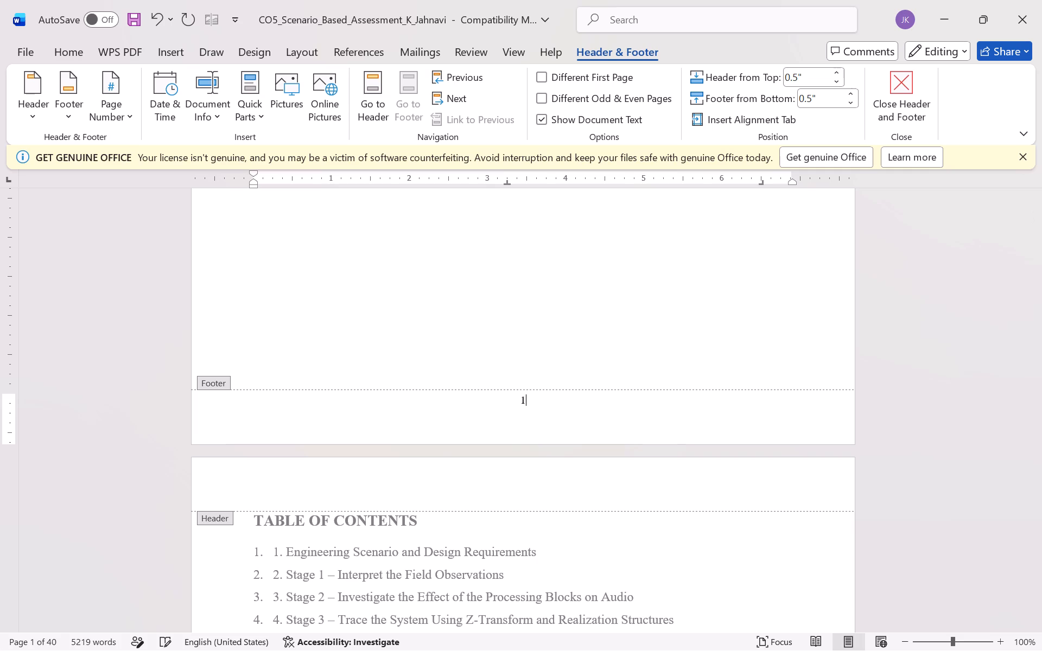
# Delete the "1" so the page footer is empty, and return to the document body.
pyautogui.click(651, 346)
pyautogui.scroll(-3, 651, 346)
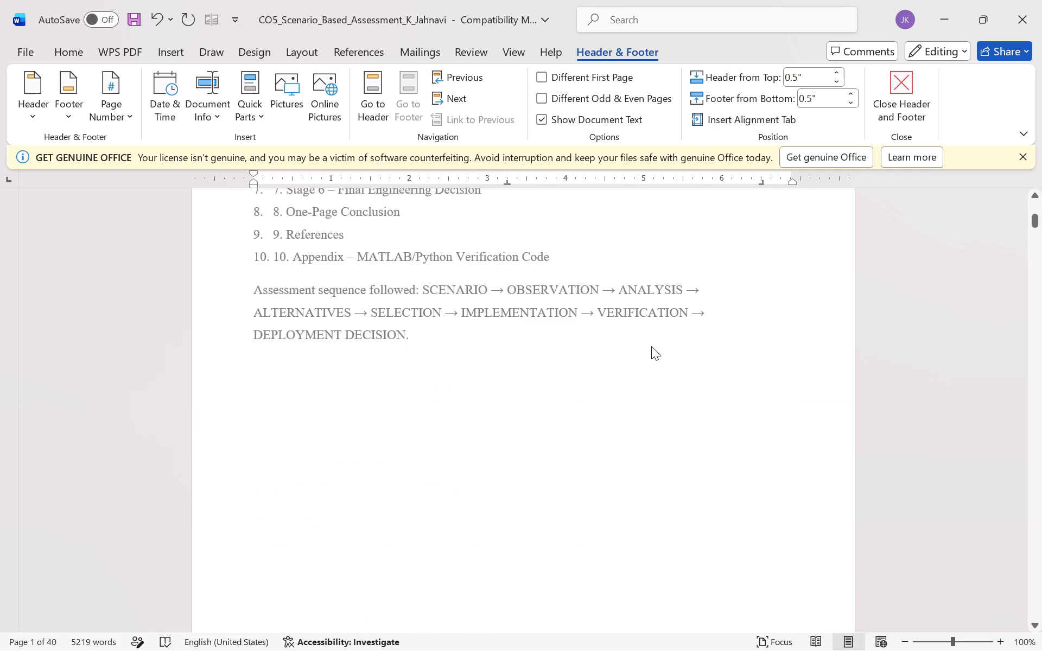
pyautogui.scroll(-1, 651, 346)
pyautogui.scroll(2, 651, 346)
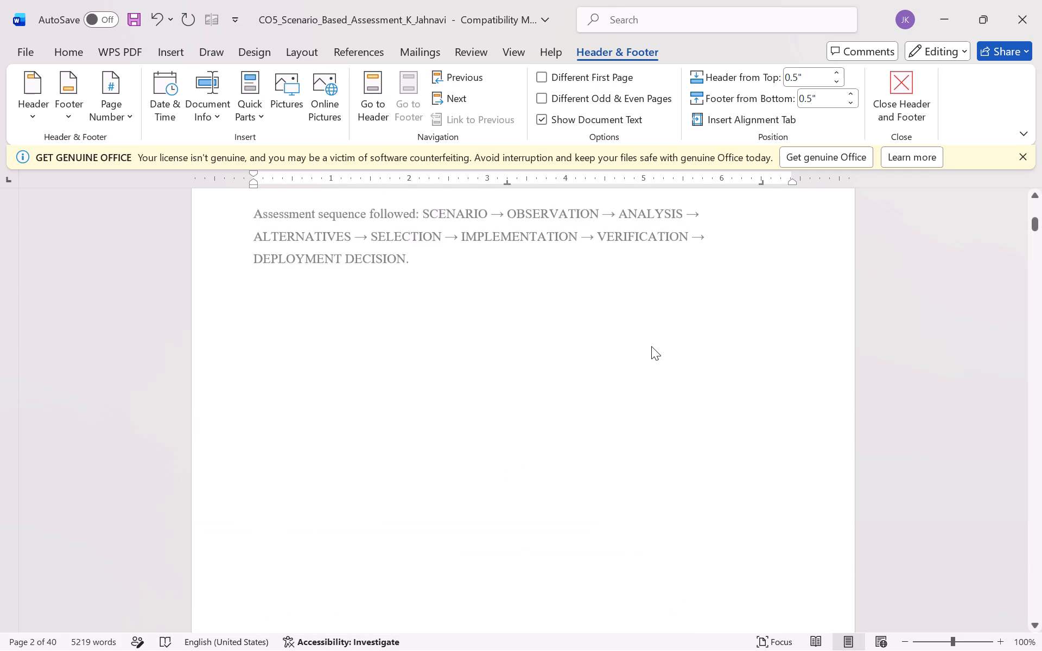
pyautogui.scroll(3, 651, 346)
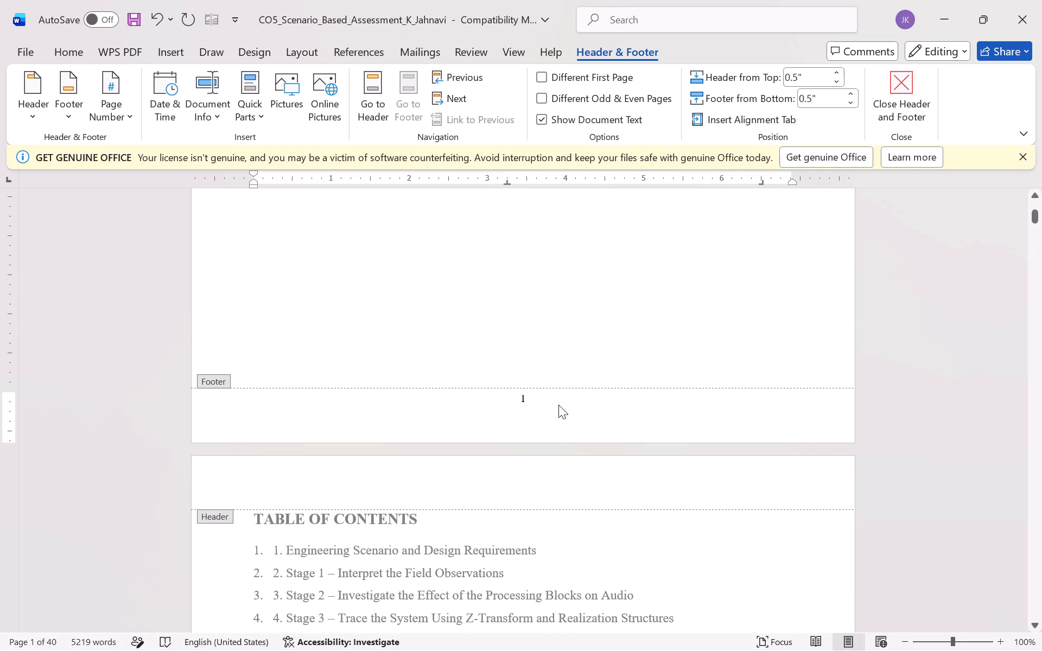
pyautogui.press('BackSpace')
pyautogui.click(553, 216)
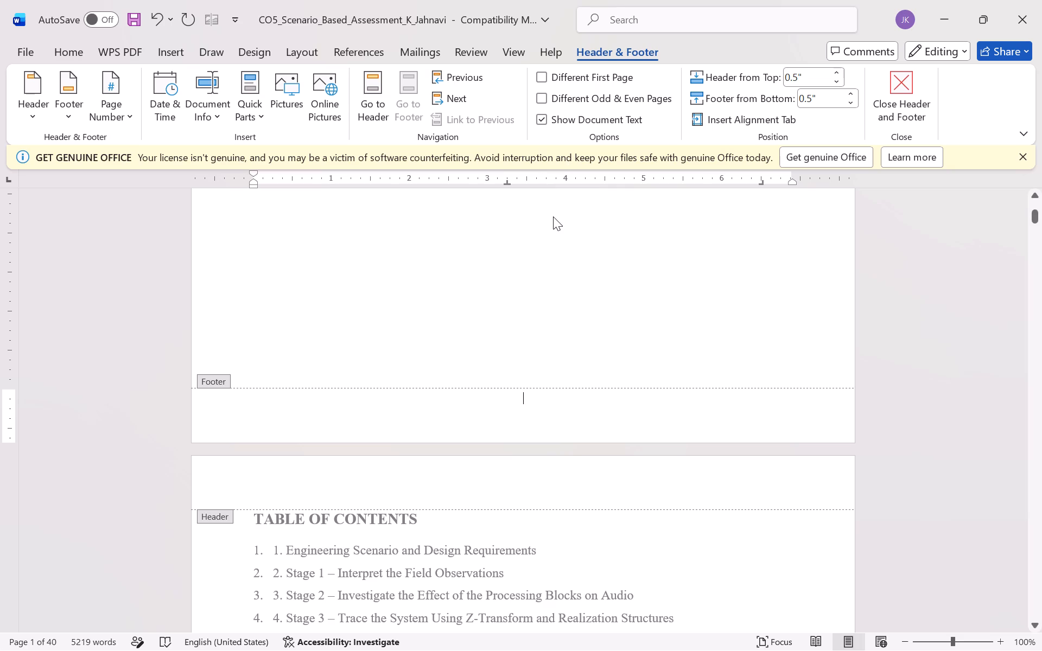
pyautogui.tripleClick(553, 216)
# Skim the report's pages, figures and tables down to the Realization Comparison section, and look over the cover page again.
pyautogui.scroll(2, 542, 251)
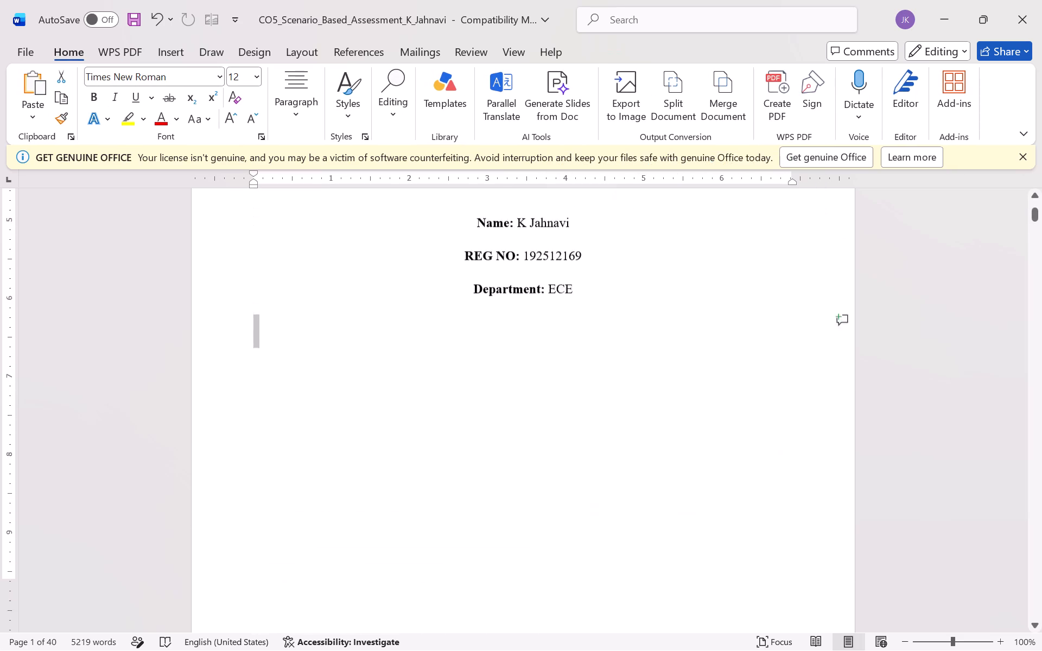
pyautogui.scroll(1, 542, 251)
pyautogui.scroll(-4, 542, 251)
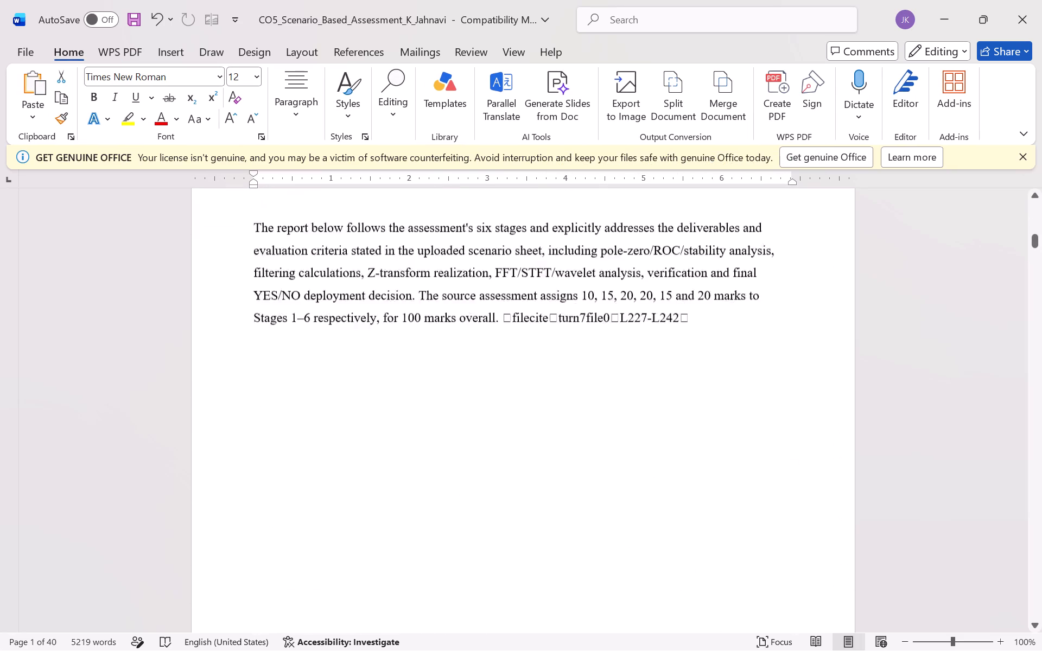
pyautogui.scroll(-6, 542, 251)
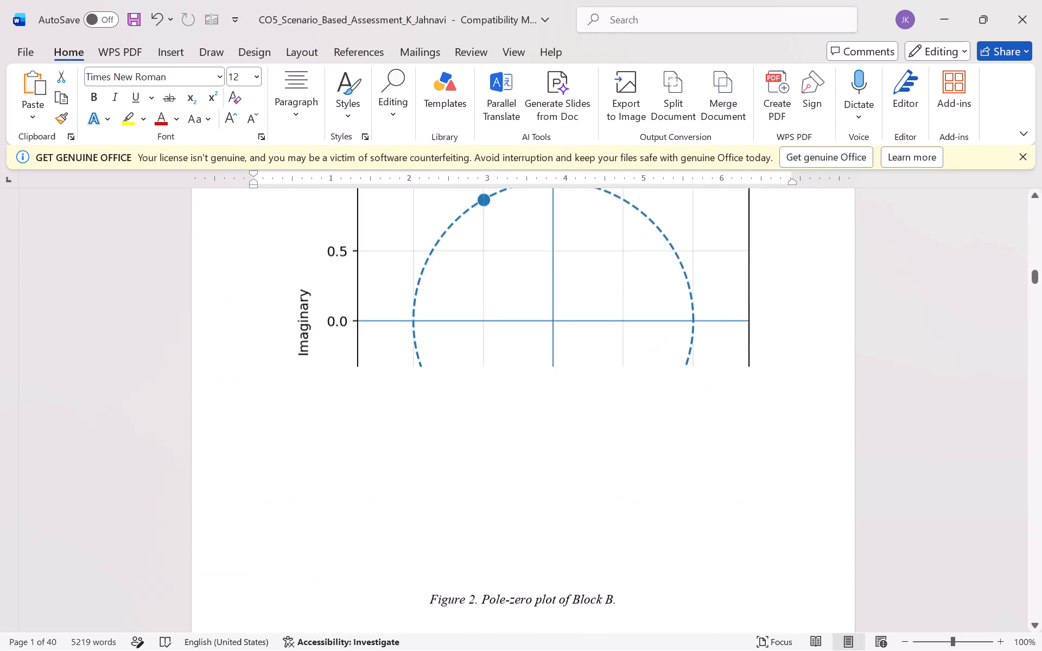
pyautogui.scroll(-7, 542, 251)
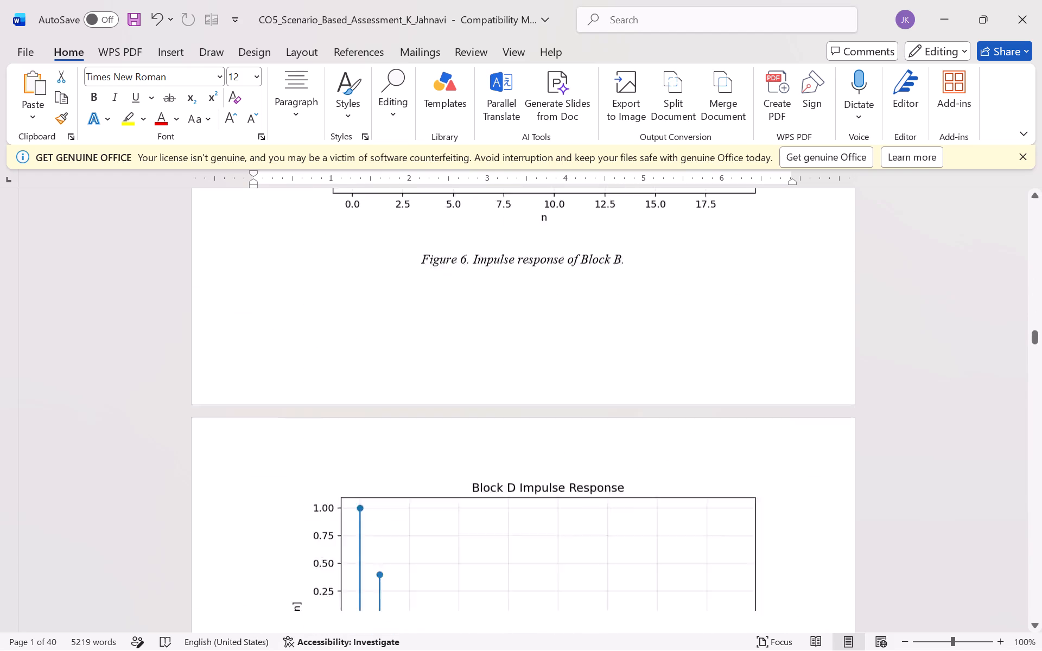
pyautogui.scroll(-6, 542, 251)
pyautogui.scroll(-6, 496, 650)
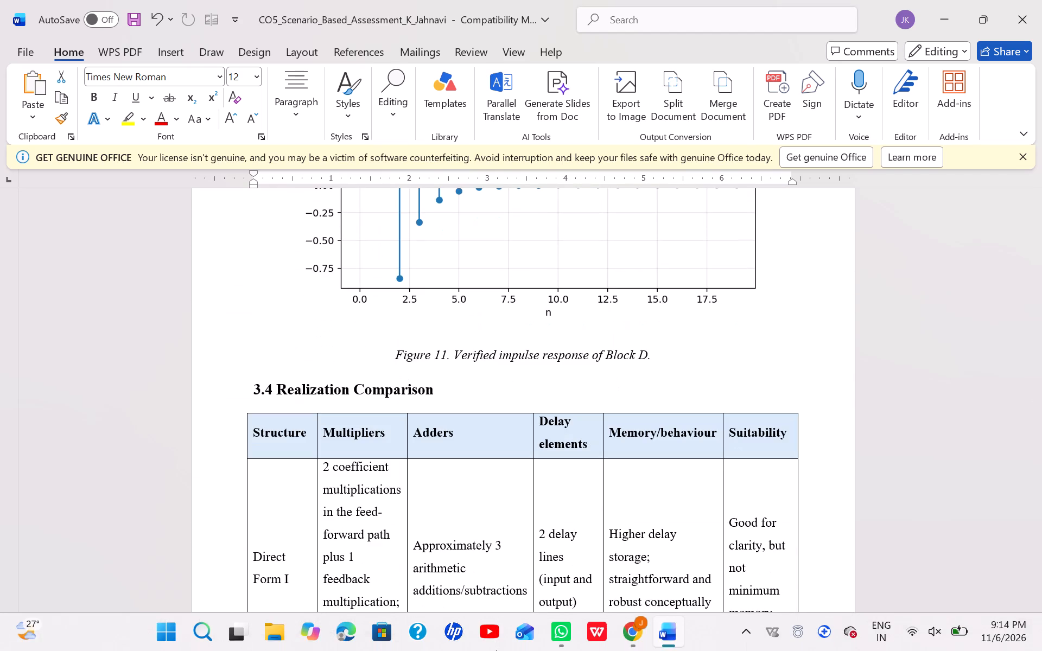
pyautogui.scroll(-2, 496, 650)
pyautogui.scroll(17, 480, 331)
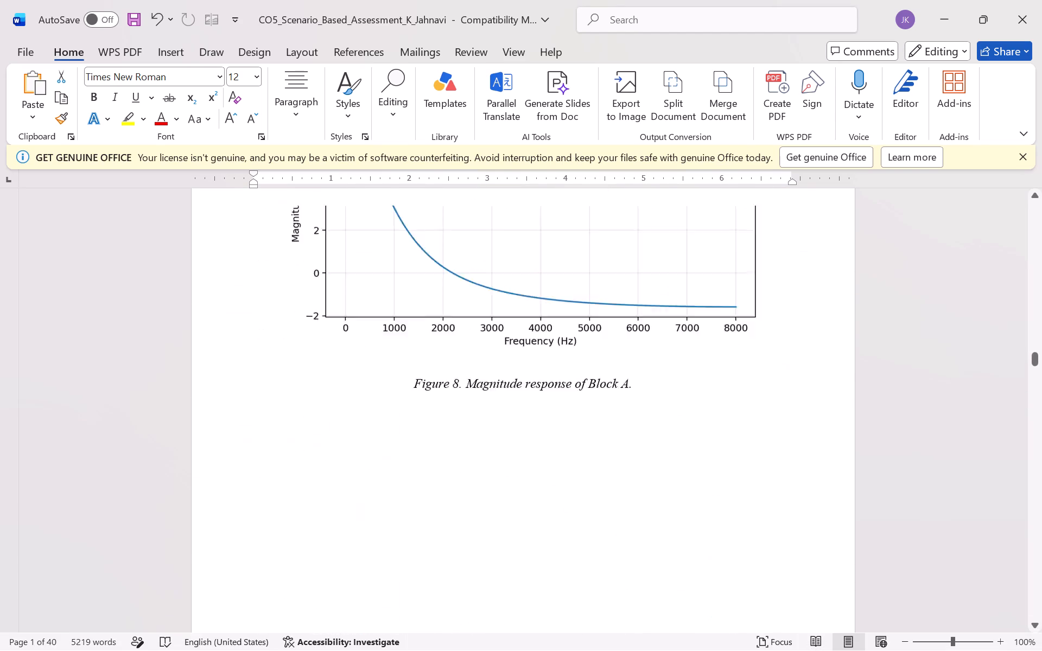
pyautogui.scroll(14, 480, 331)
pyautogui.scroll(8, 480, 331)
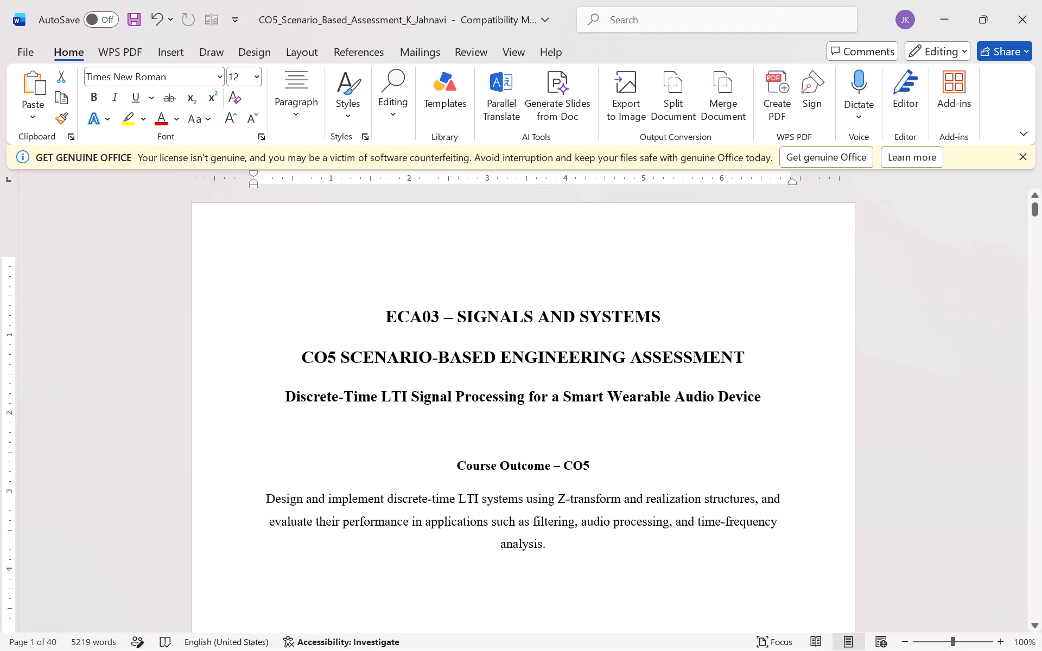
pyautogui.scroll(-2, 480, 331)
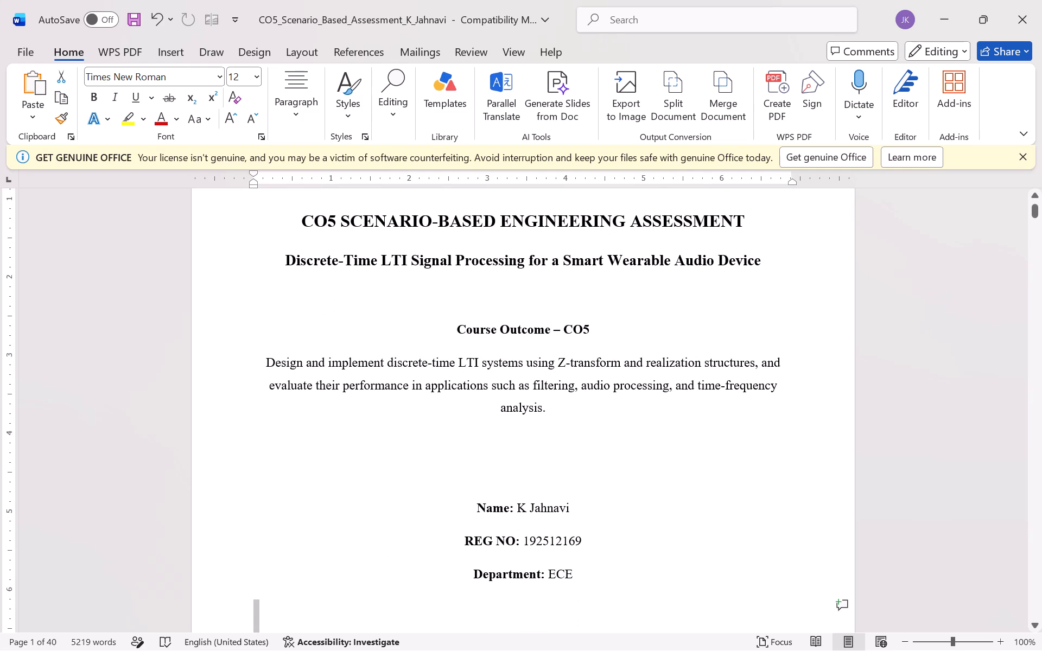
pyautogui.click(500, 443)
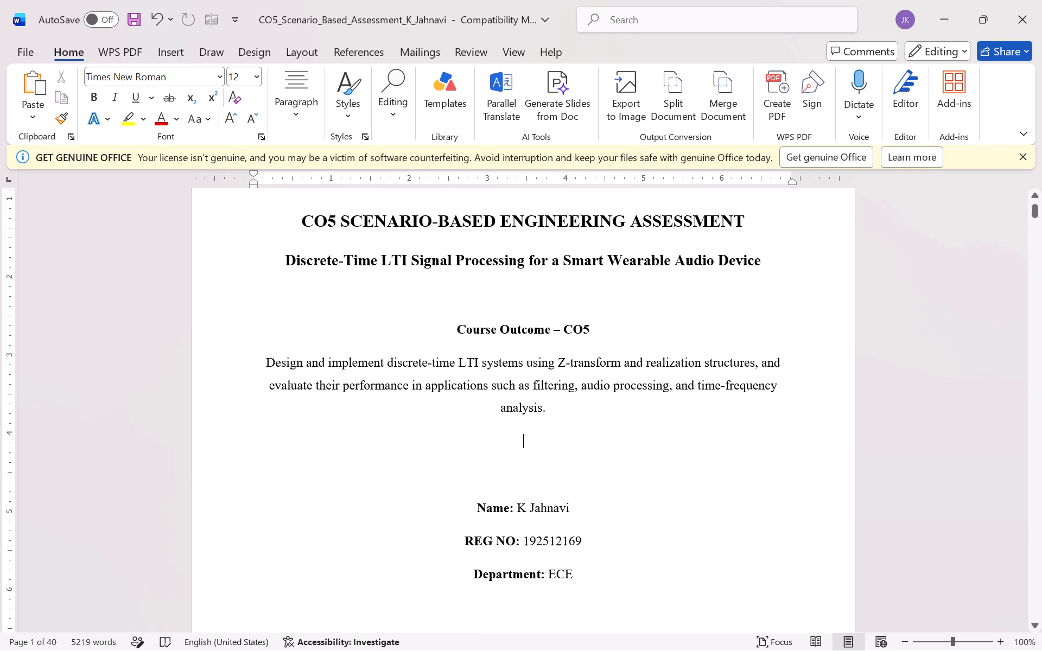
pyautogui.scroll(2, 500, 443)
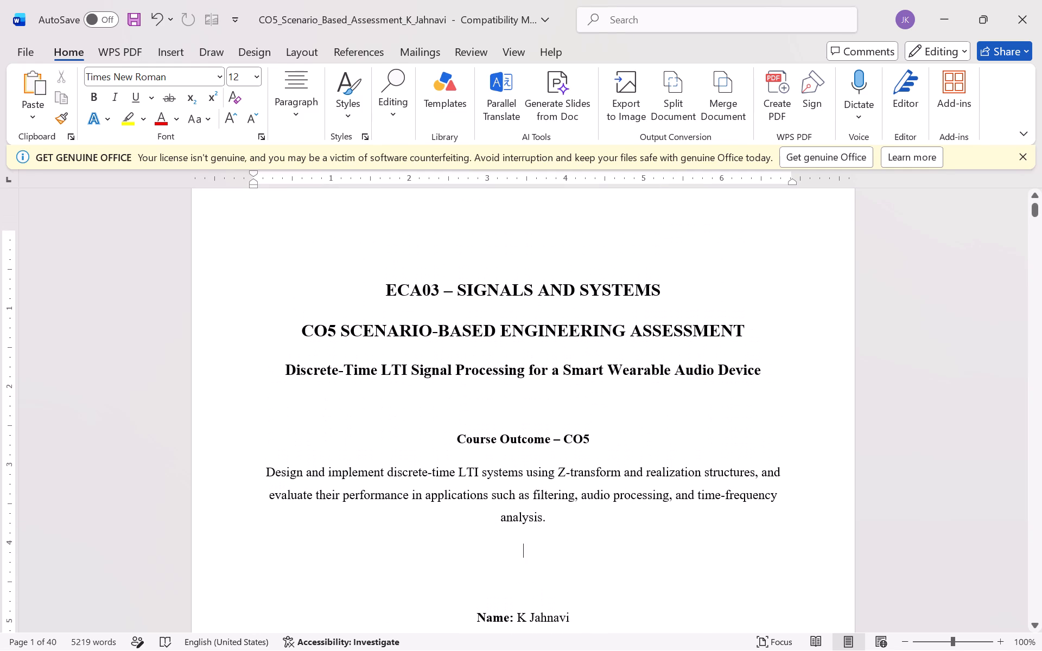
pyautogui.click(471, 258)
pyautogui.click(374, 235)
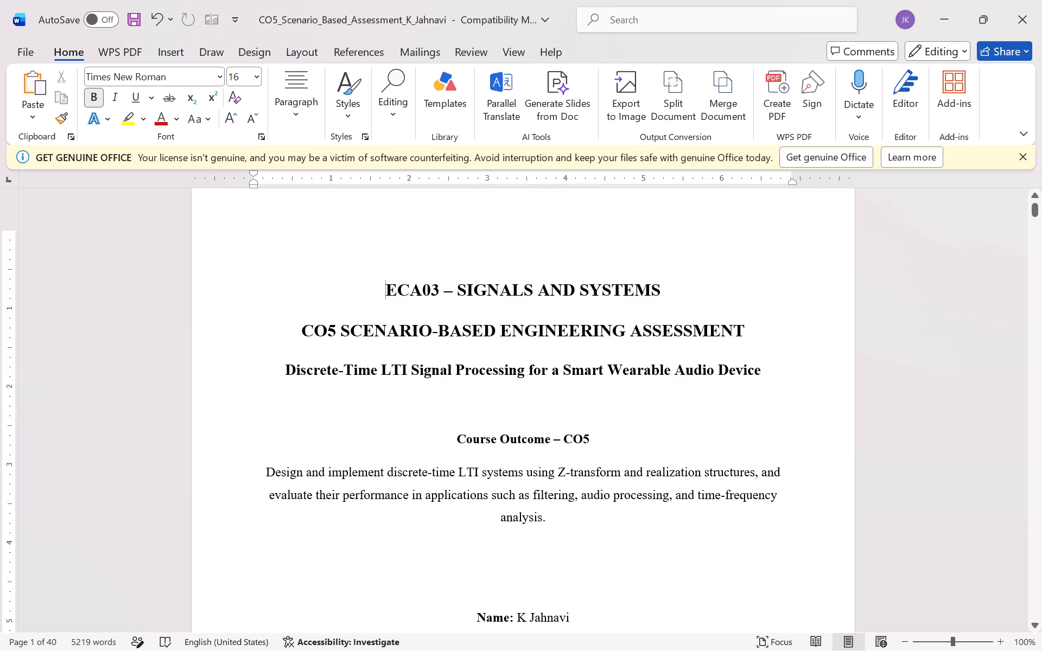
pyautogui.click(374, 235)
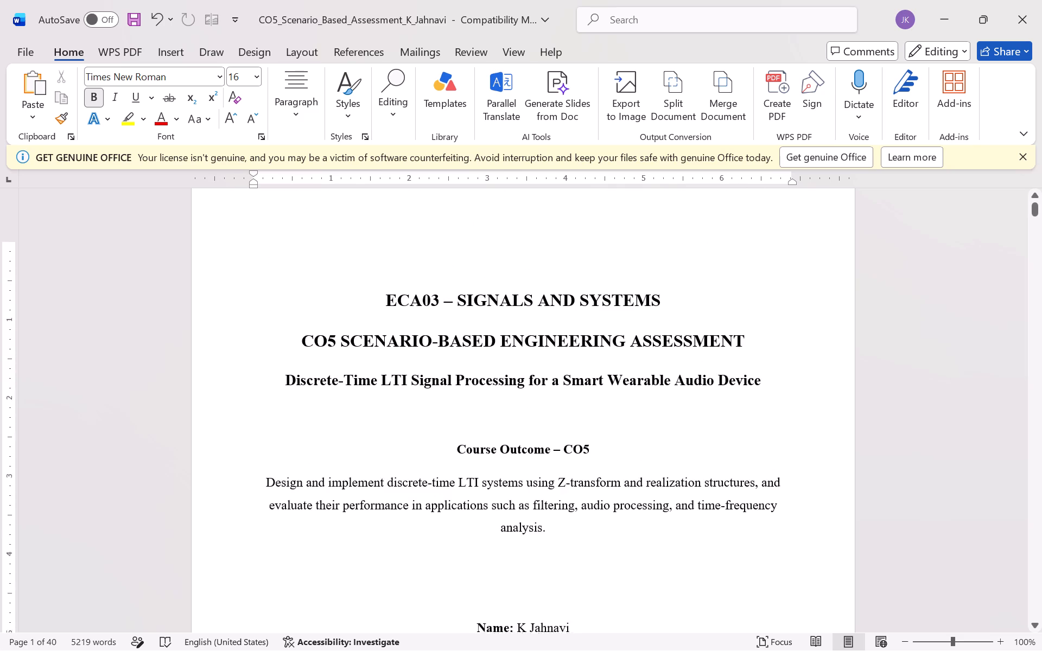
# Delete the "Assessment sequence followed" paragraph beneath the table of contents.
pyautogui.scroll(-2, 388, 271)
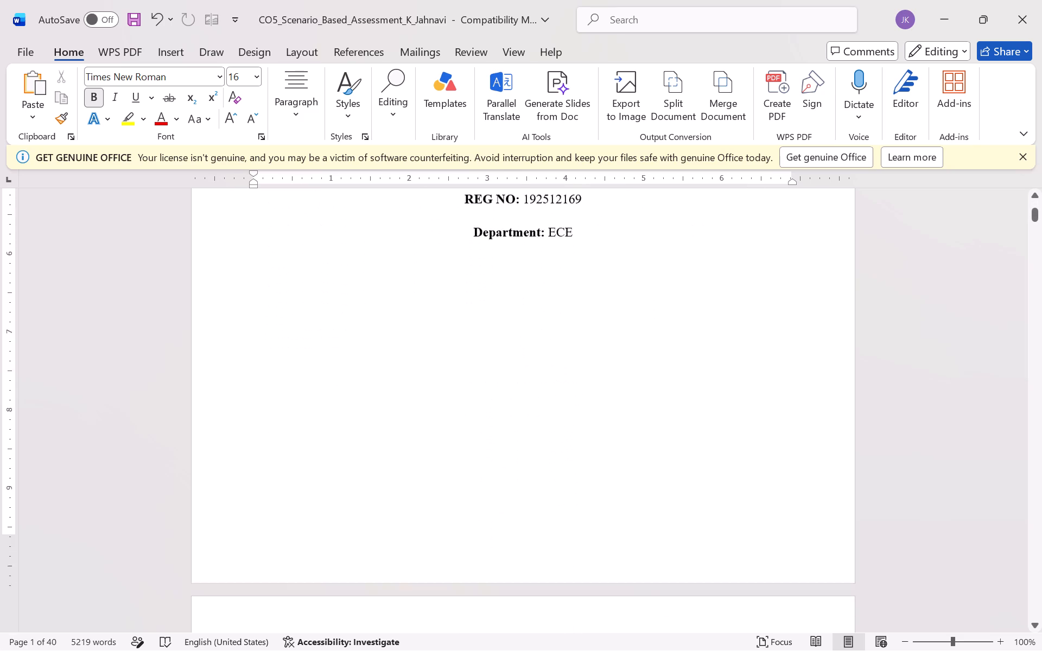
pyautogui.scroll(-4, 388, 271)
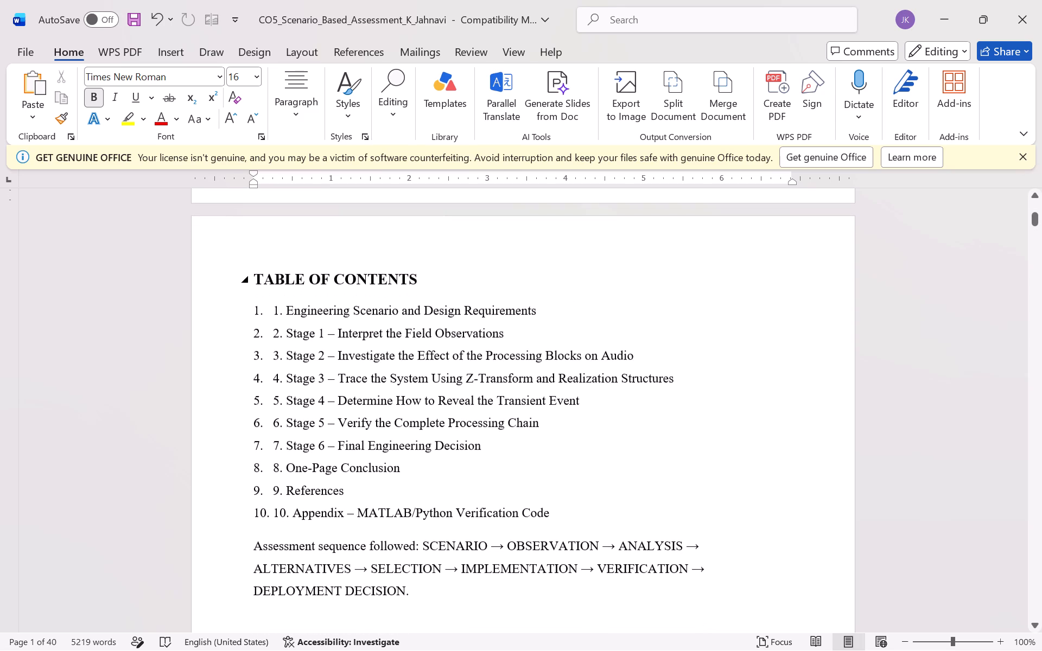
pyautogui.scroll(-1, 388, 271)
pyautogui.moveTo(251, 522); pyautogui.dragTo(372, 583)
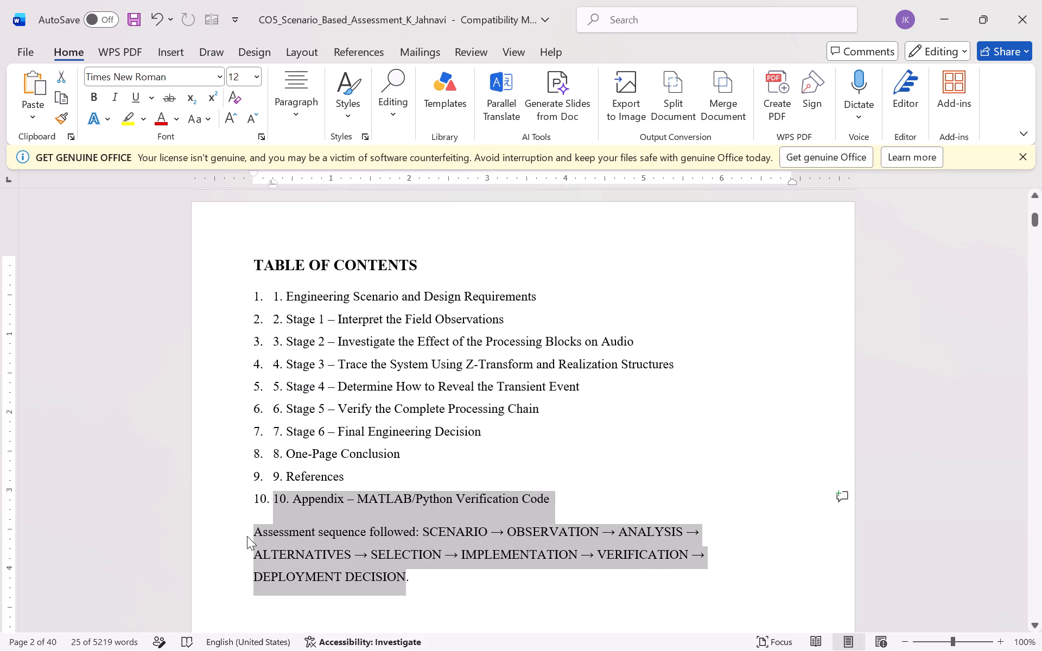
pyautogui.click(247, 536)
pyautogui.moveTo(247, 536); pyautogui.dragTo(409, 576)
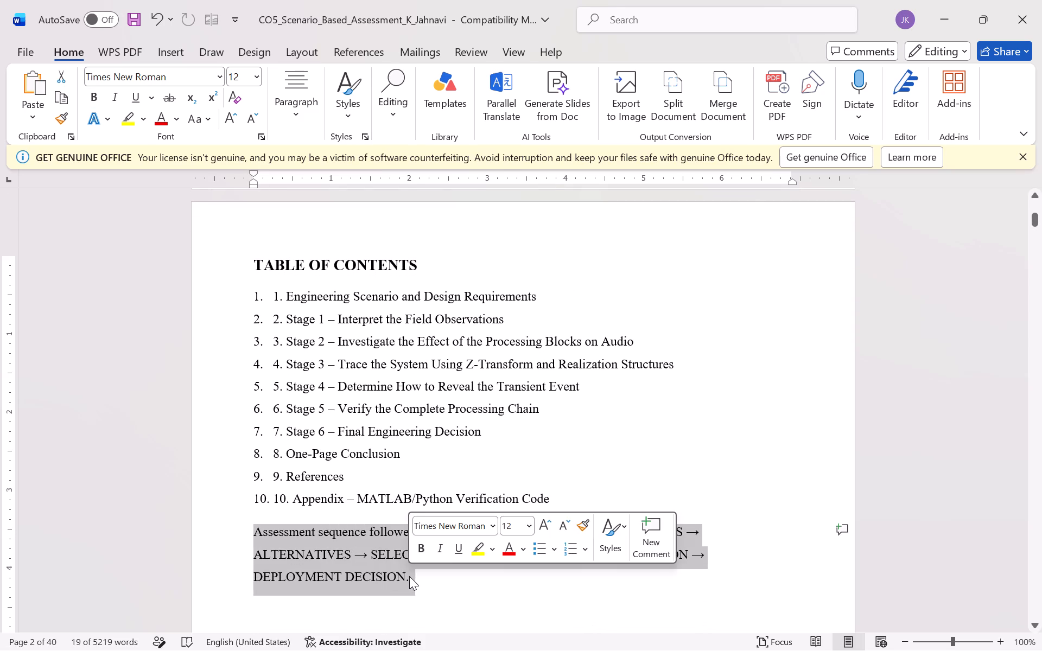
pyautogui.press('BackSpace')
# Remove the duplicate automatic numbering from all ten table of contents entries, keeping their typed numbers.
pyautogui.moveTo(272, 291); pyautogui.dragTo(548, 421)
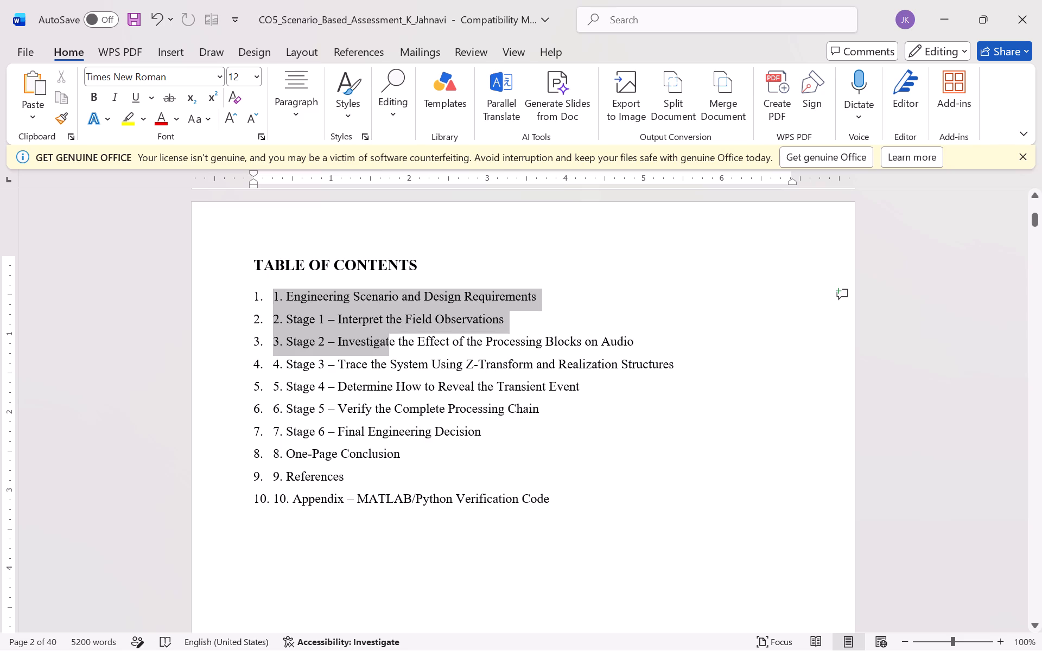
pyautogui.moveTo(548, 421); pyautogui.dragTo(622, 510)
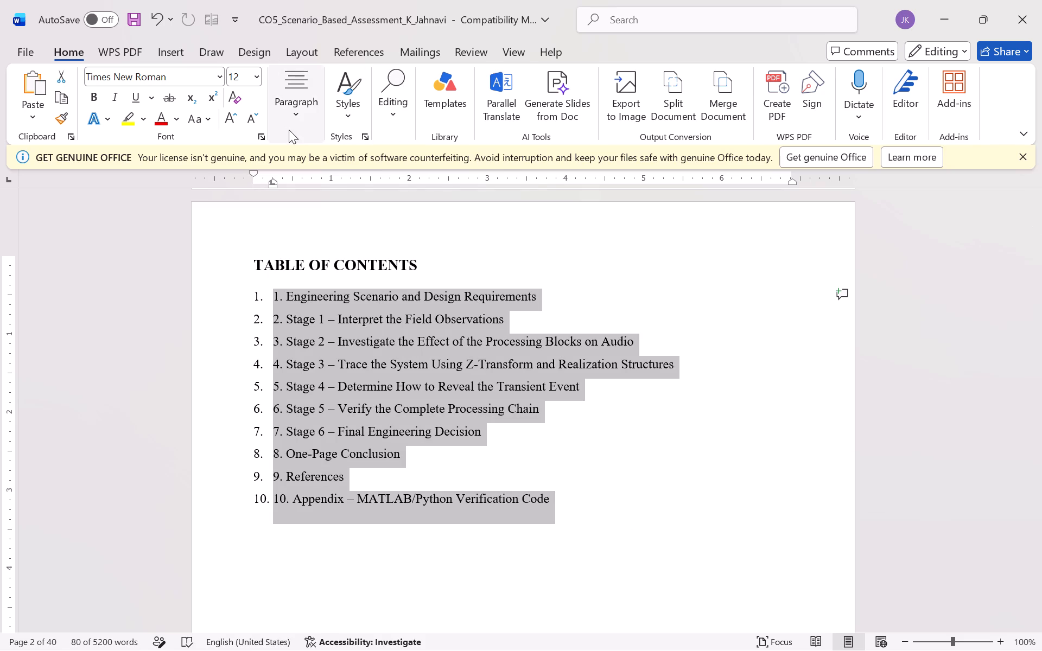
pyautogui.click(293, 121)
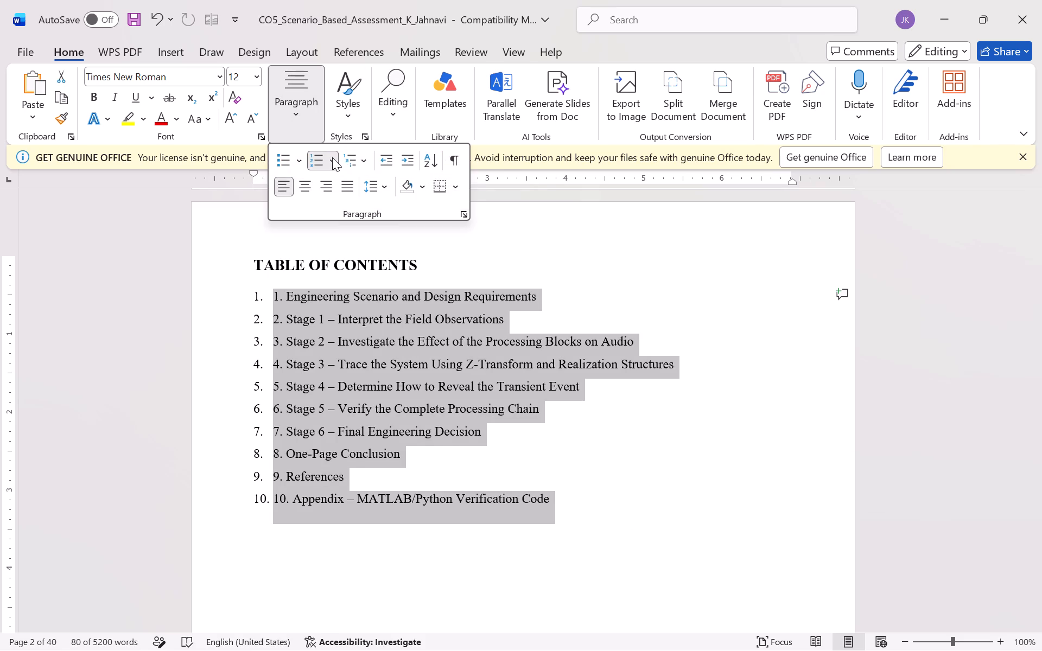
pyautogui.click(332, 157)
pyautogui.click(334, 210)
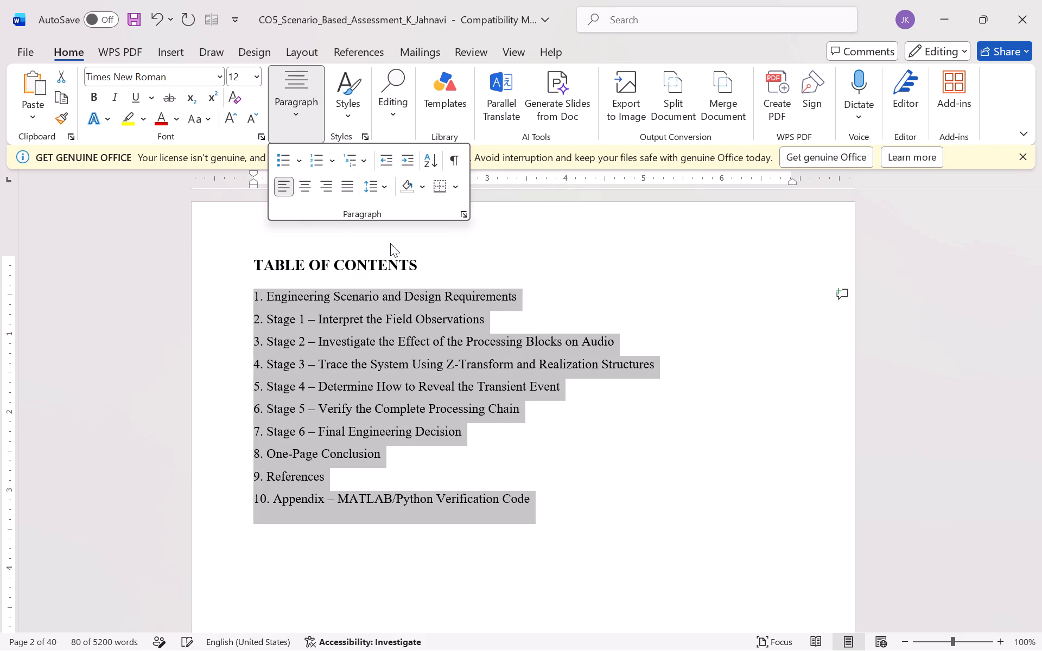
pyautogui.click(612, 284)
pyautogui.click(612, 284)
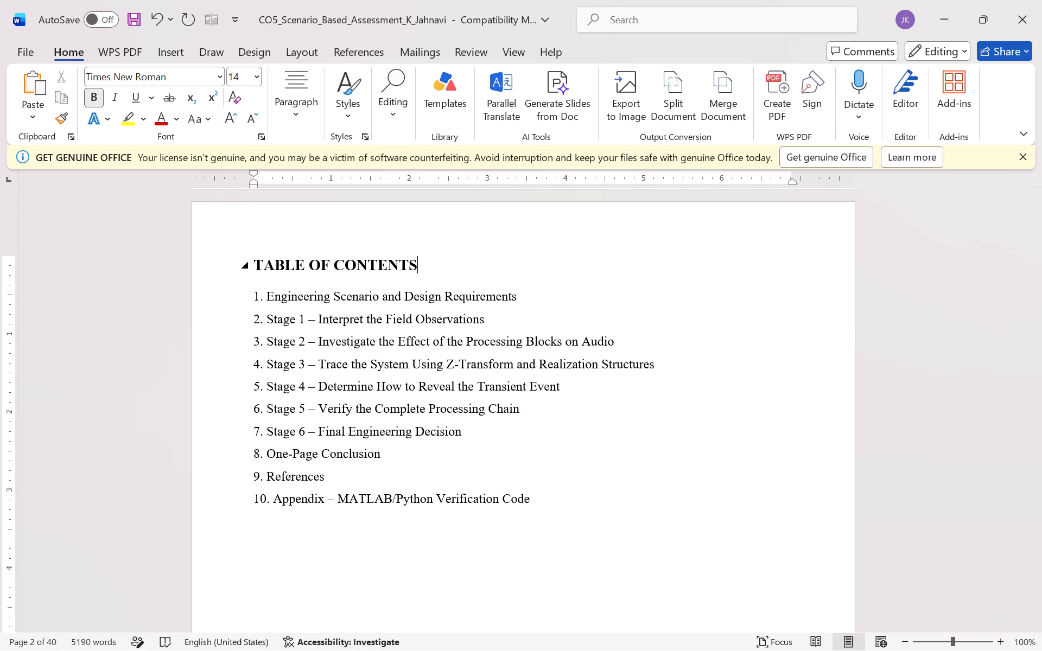
# Remove "MATLAB/" from entry 10 of the table of contents so it reads "Appendix – Python Verification Code".
pyautogui.click(392, 496)
pyautogui.moveTo(392, 496); pyautogui.dragTo(374, 498)
pyautogui.press('BackSpace')
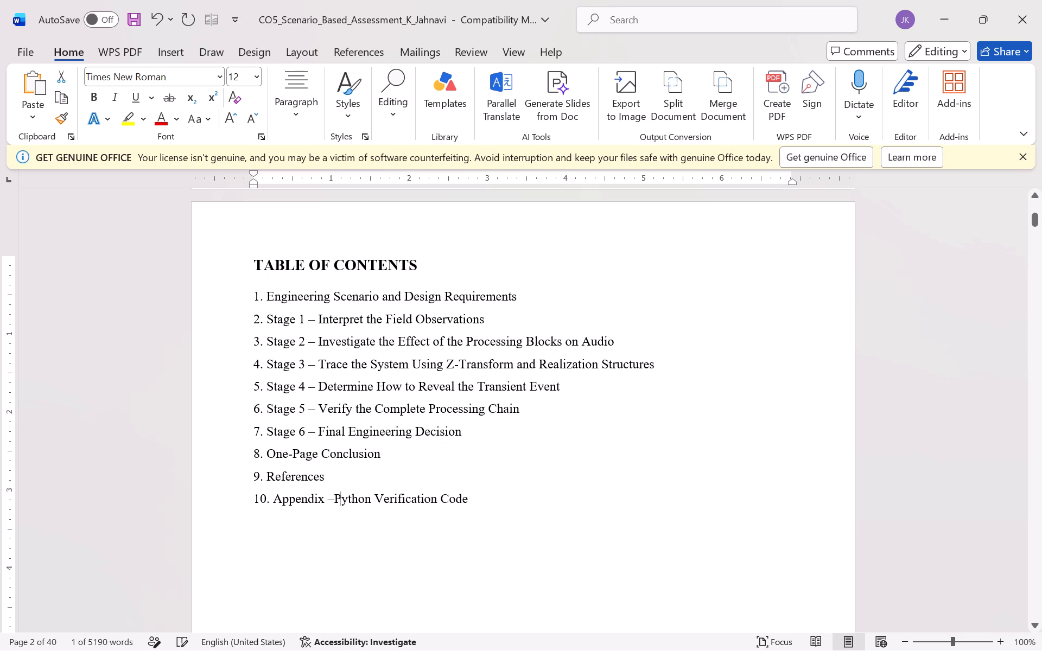
pyautogui.press('space')
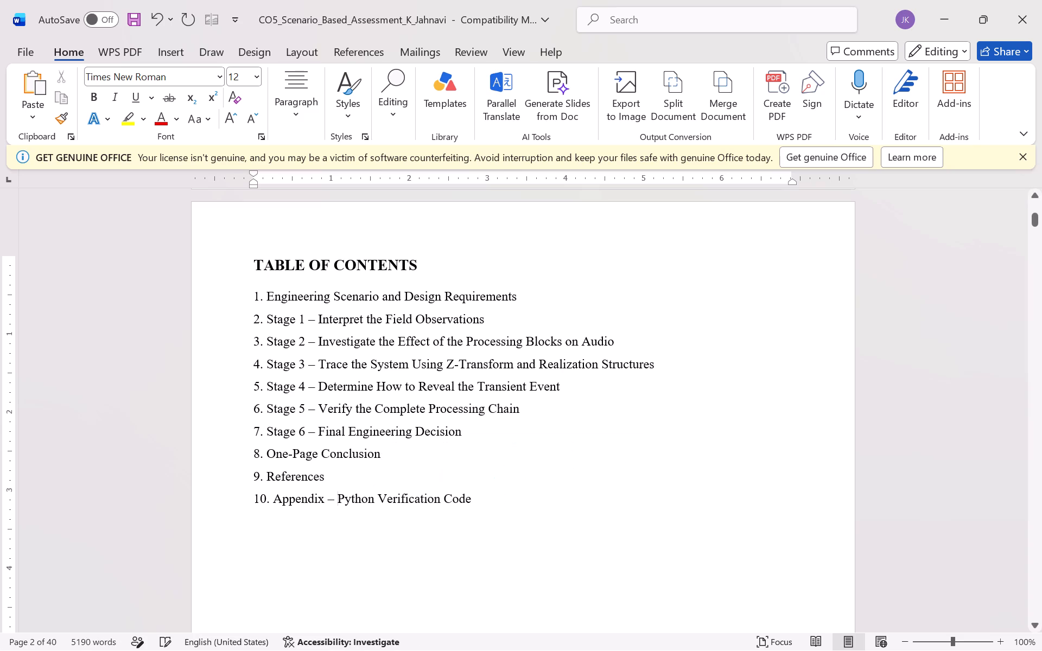
# Remove "One-Page" from entry 8 of the table of contents, leaving "Conclusion".
pyautogui.scroll(-1, 455, 539)
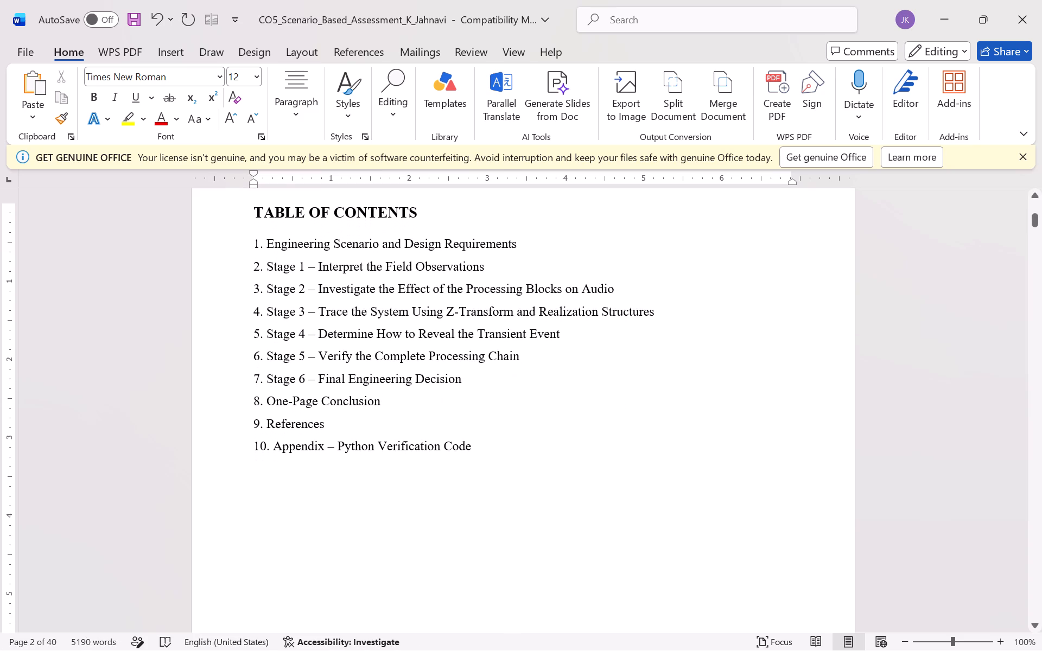
pyautogui.click(319, 403)
pyautogui.press('BackSpace')
pyautogui.press('BackSpace')
pyautogui.press('BackSpace')
pyautogui.press('BackSpace')
pyautogui.press('BackSpace')
pyautogui.press('BackSpace')
pyautogui.press('BackSpace')
pyautogui.press('BackSpace')
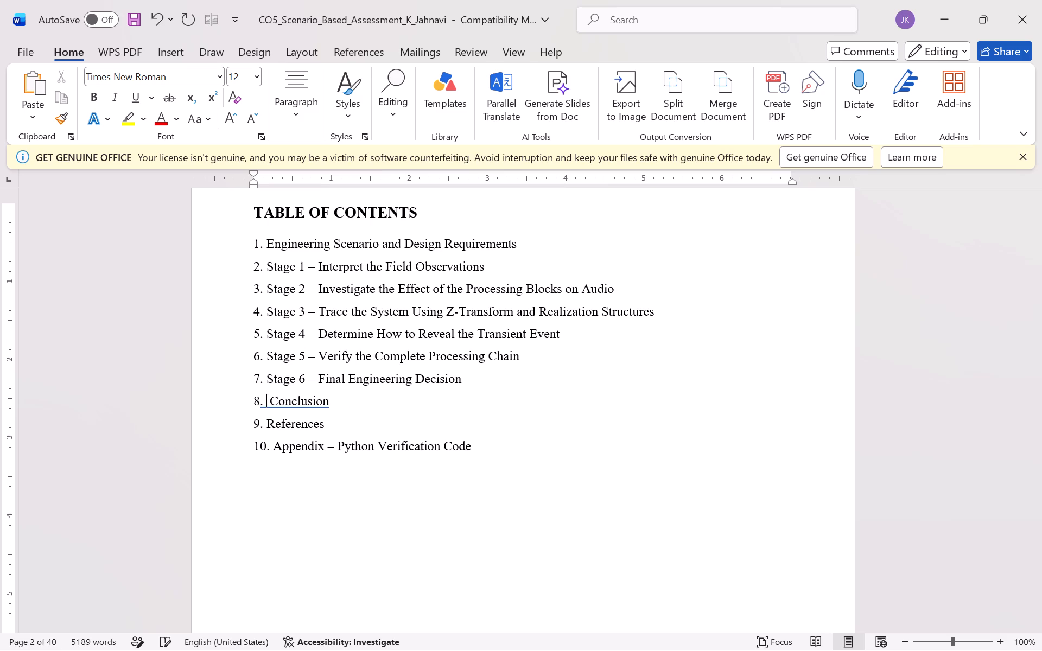
# Remove the extra space before "Conclusion" in entry 8 of the table of contents.
pyautogui.press('Right')
pyautogui.press('BackSpace')
# Justify the text of the entire document.
pyautogui.scroll(-2, 319, 403)
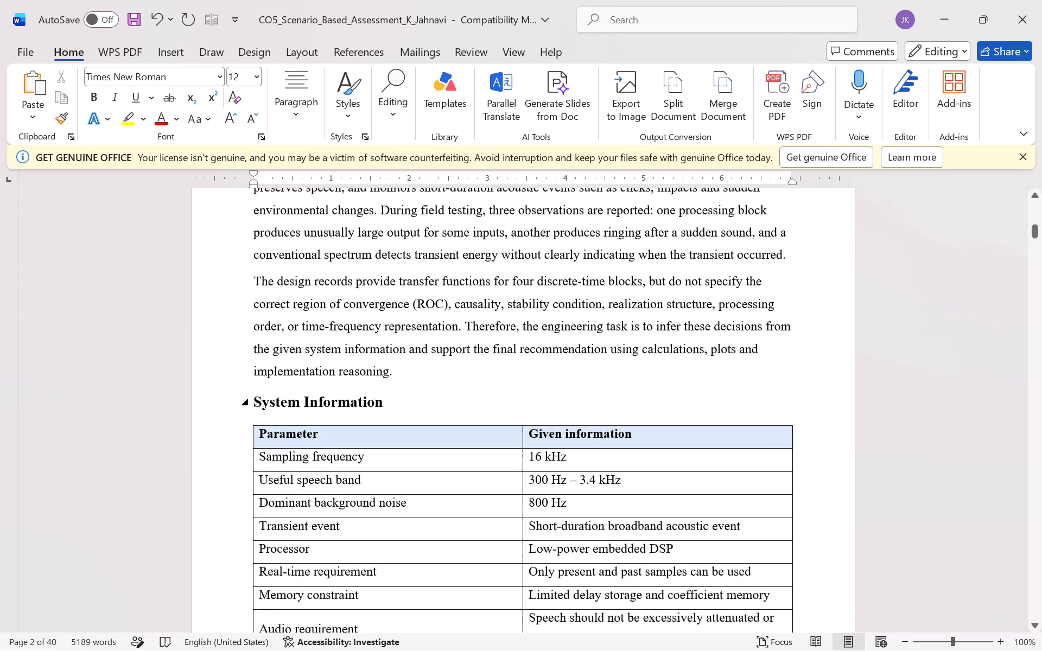
pyautogui.scroll(-2, 319, 403)
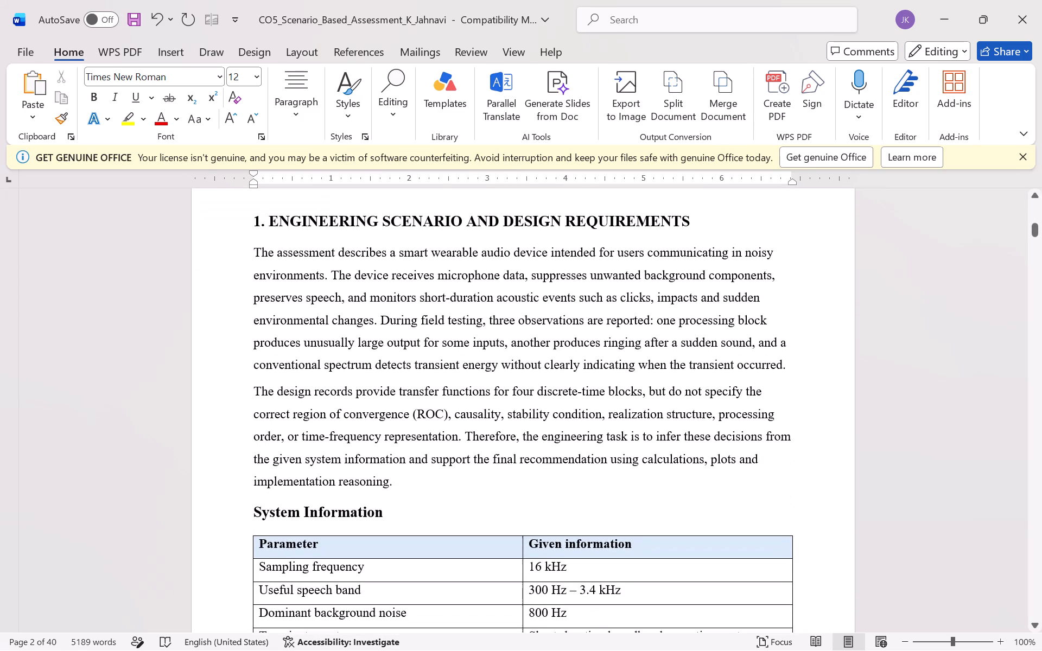
pyautogui.click(244, 253)
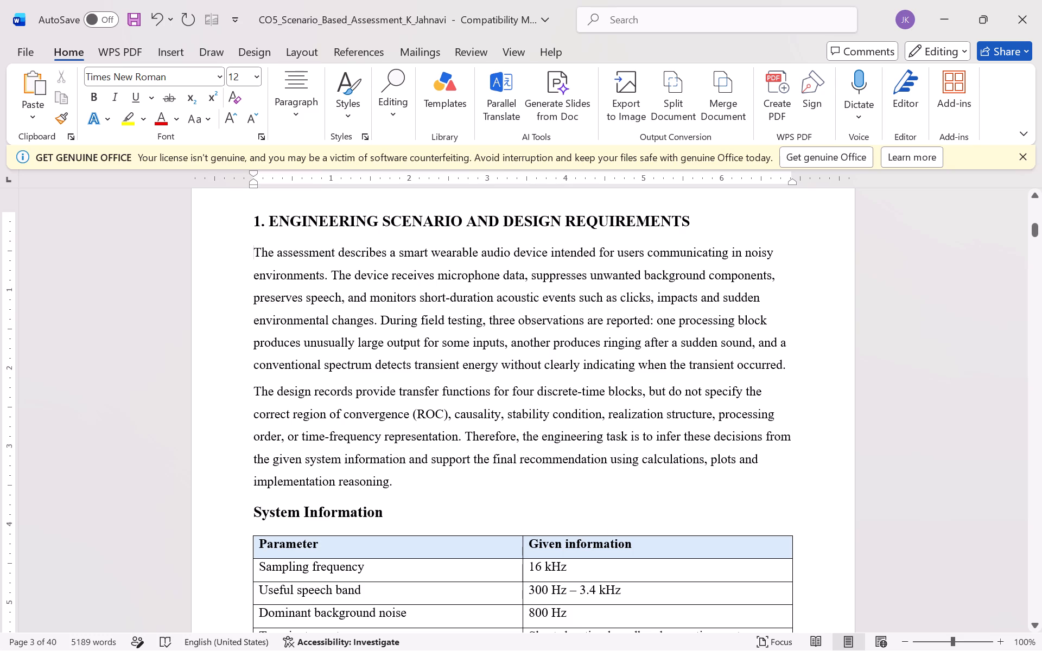
pyautogui.hotkey('ctrl', 'a')
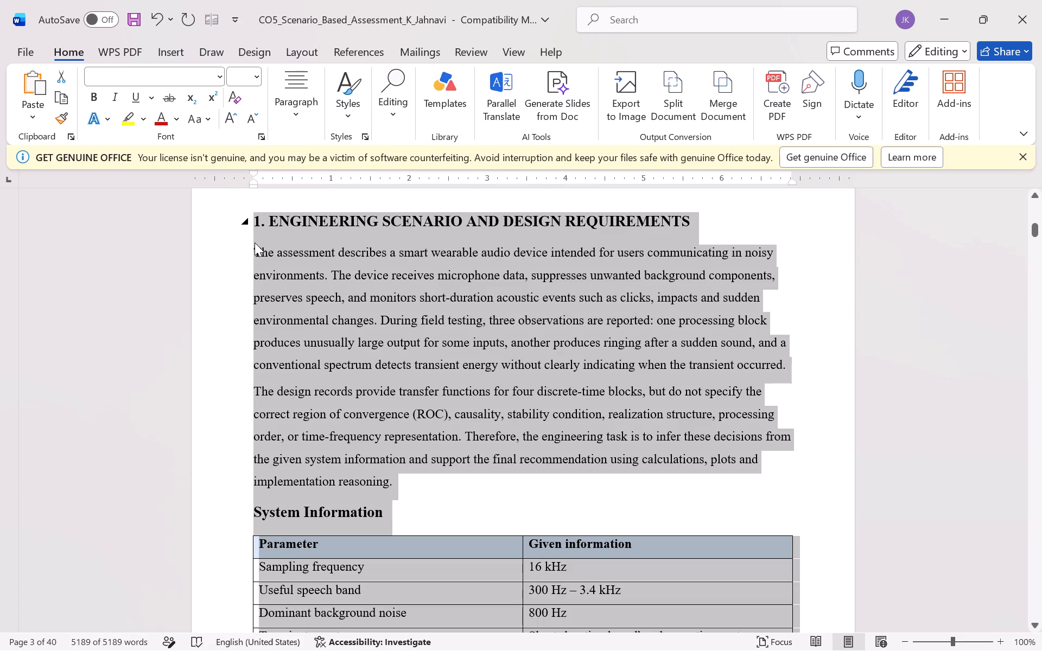
pyautogui.hotkey('ctrl', 'j')
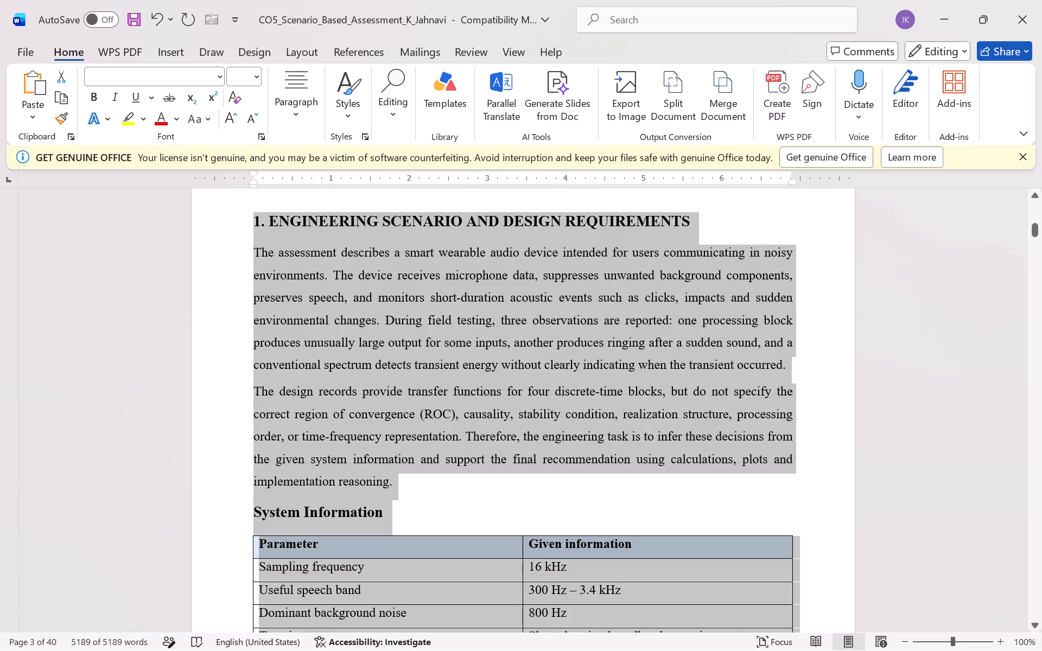
pyautogui.click(198, 261)
# Centre all cover page text, from the ECA03 – Signals and Systems title down to the Department line.
pyautogui.scroll(4, 198, 261)
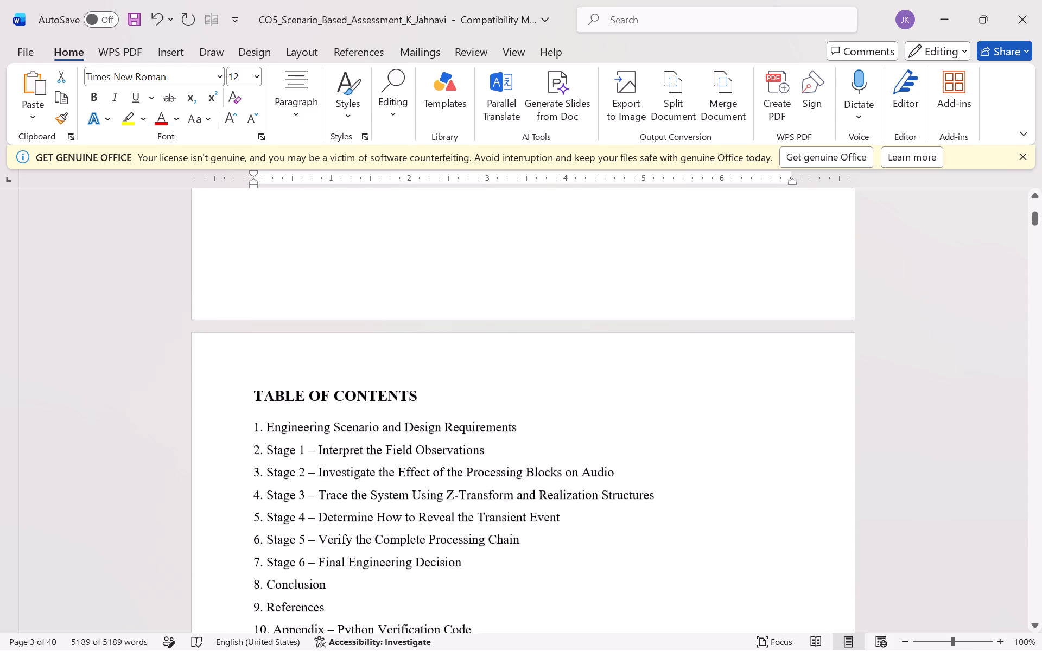
pyautogui.scroll(4, 198, 261)
pyautogui.scroll(-1, 198, 261)
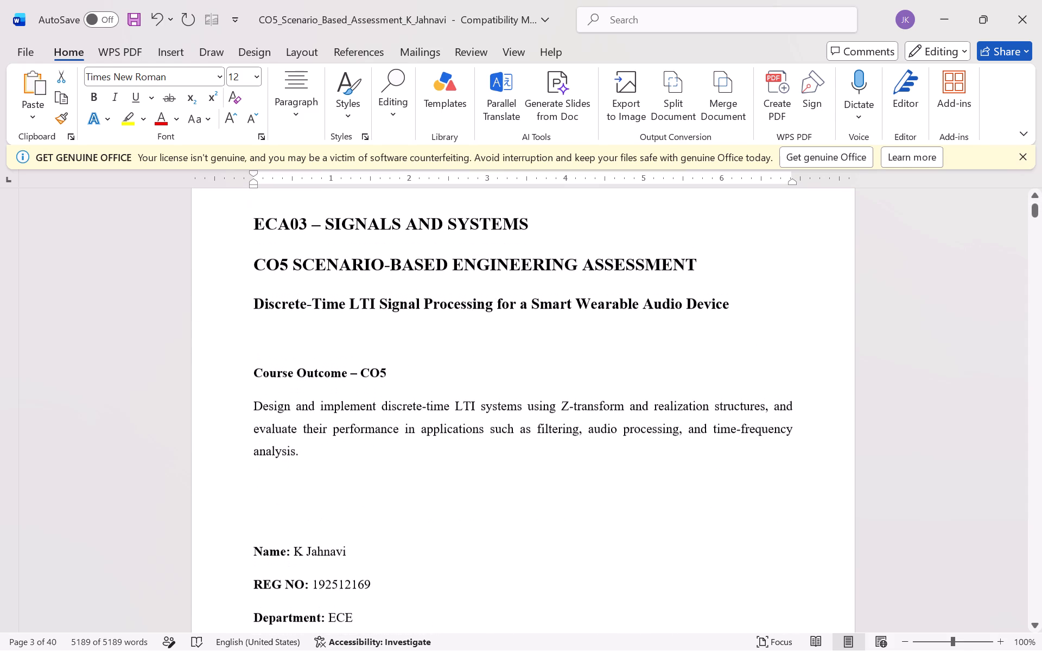
pyautogui.scroll(-1, 198, 261)
pyautogui.moveTo(253, 221); pyautogui.dragTo(307, 308)
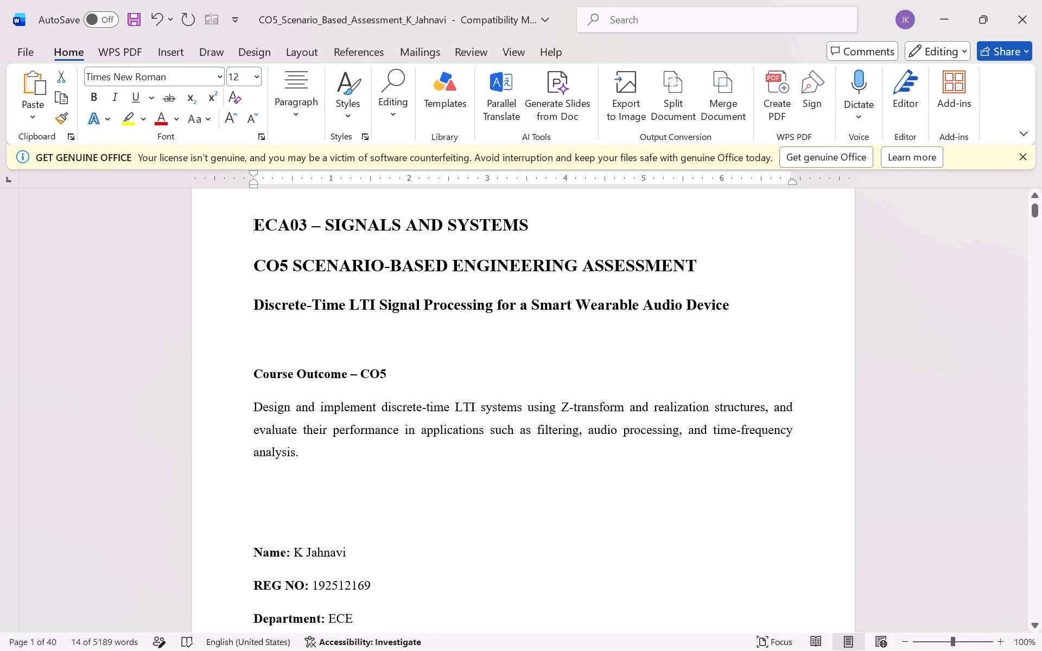
pyautogui.moveTo(307, 308); pyautogui.dragTo(405, 617)
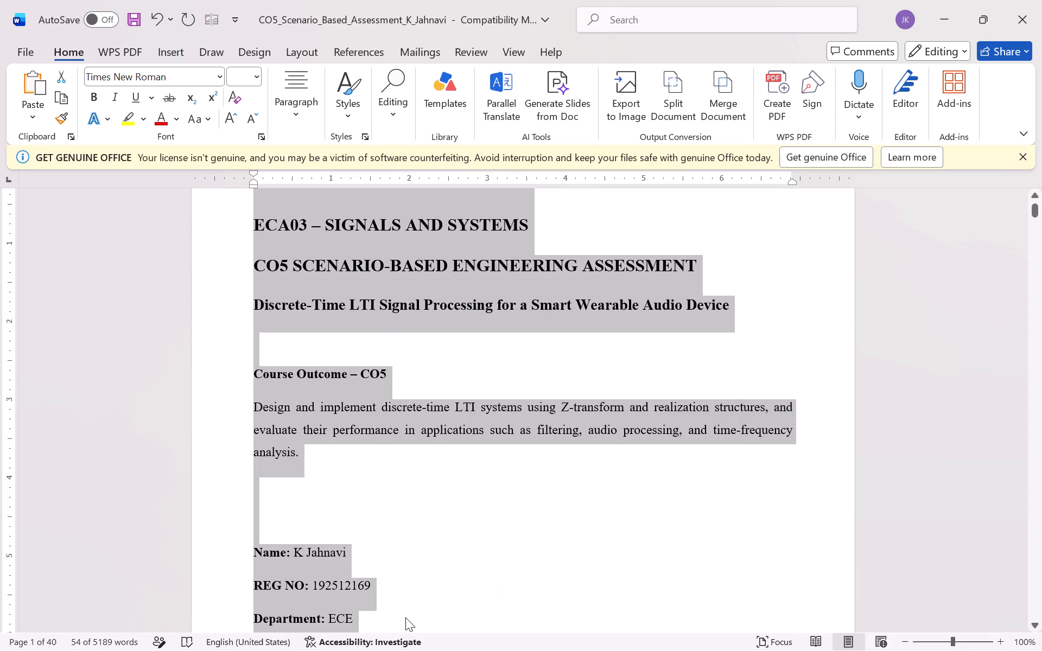
pyautogui.hotkey('ctrl', 'e')
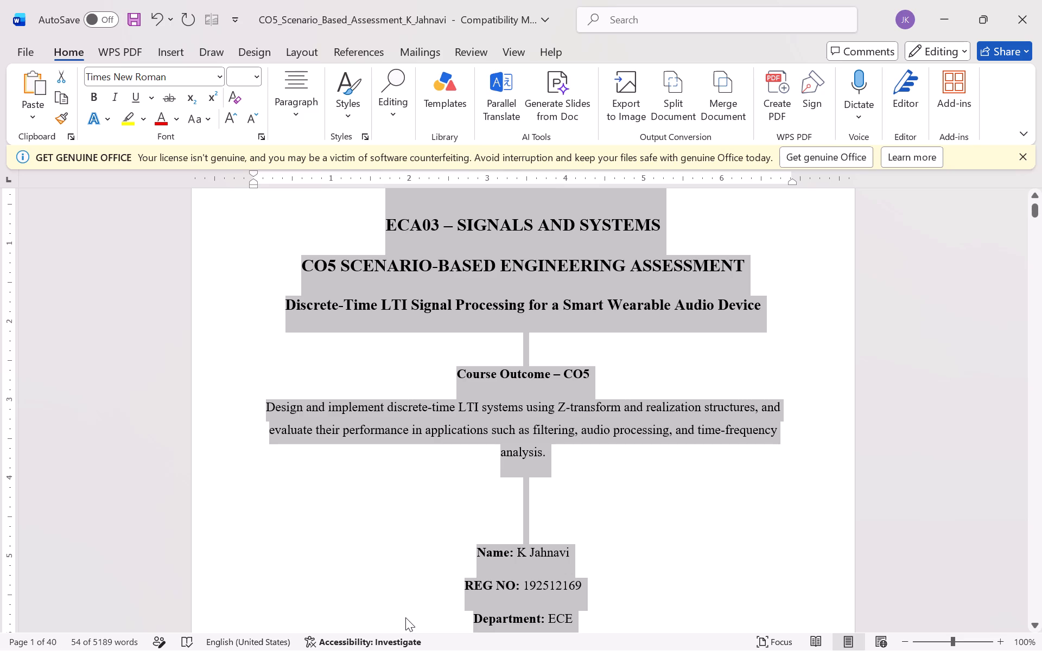
pyautogui.click(392, 534)
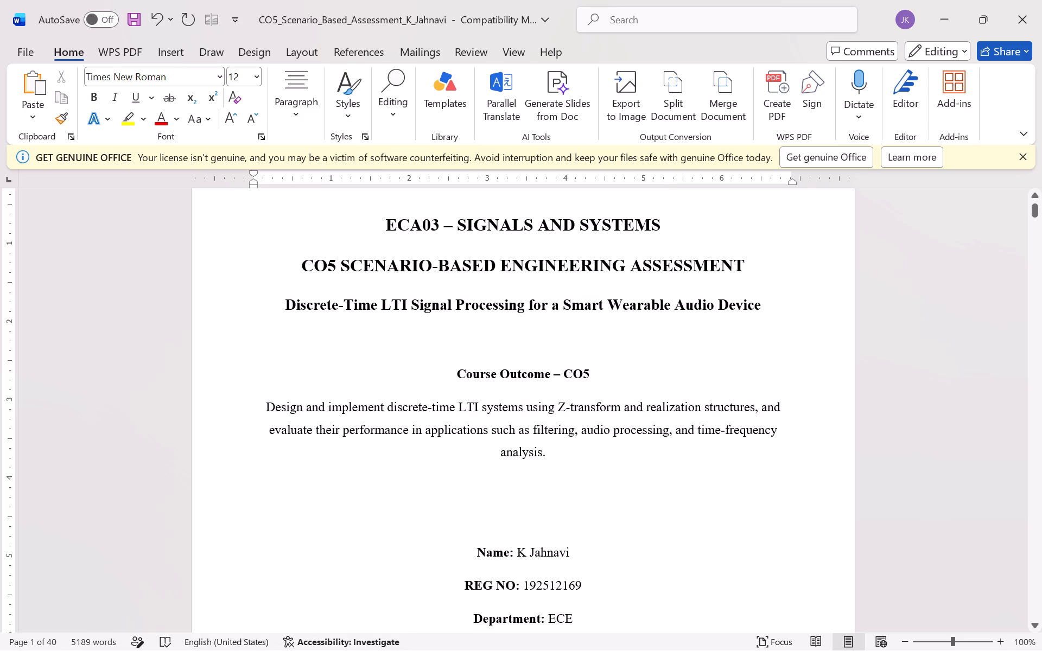
# Left-align the course outcome description beneath "Course Outcome – CO5" on the cover page.
pyautogui.moveTo(262, 406); pyautogui.dragTo(540, 477)
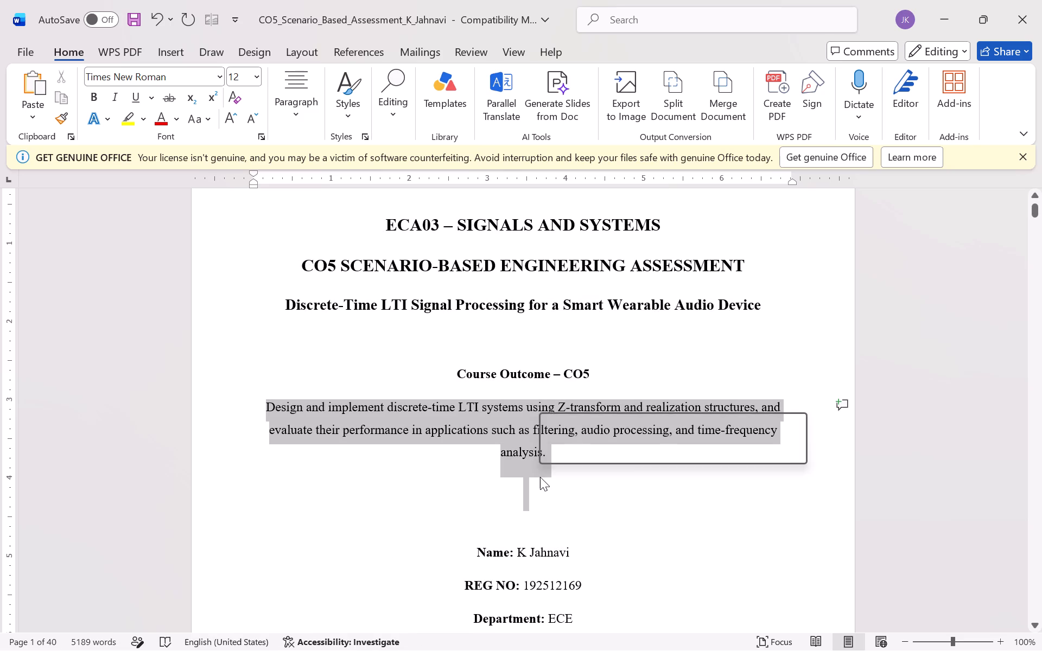
pyautogui.hotkey('ctrl', 'e')
pyautogui.click(540, 477)
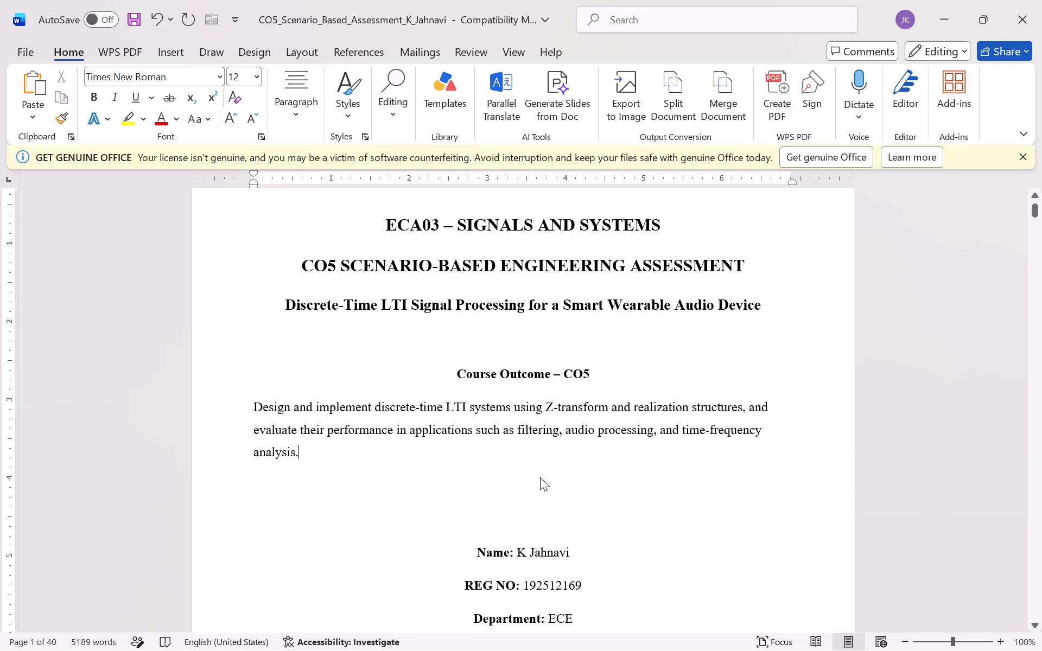
# Review the justified layout from the cover page through section 1 and its System Information and Available Processing Blocks tables.
pyautogui.scroll(-3, 540, 477)
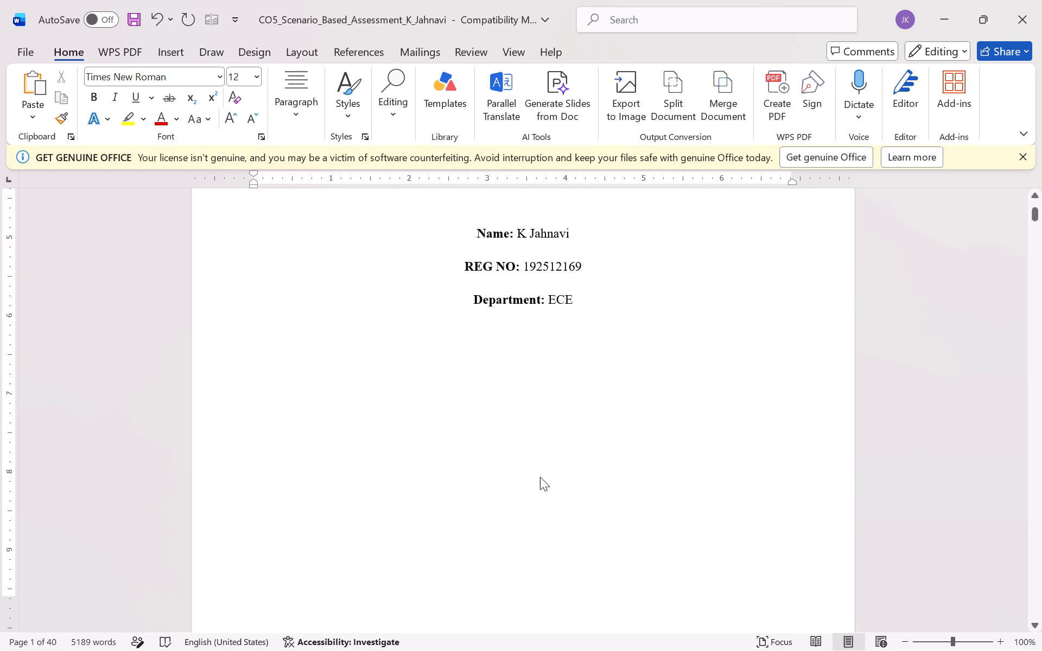
pyautogui.scroll(-4, 540, 477)
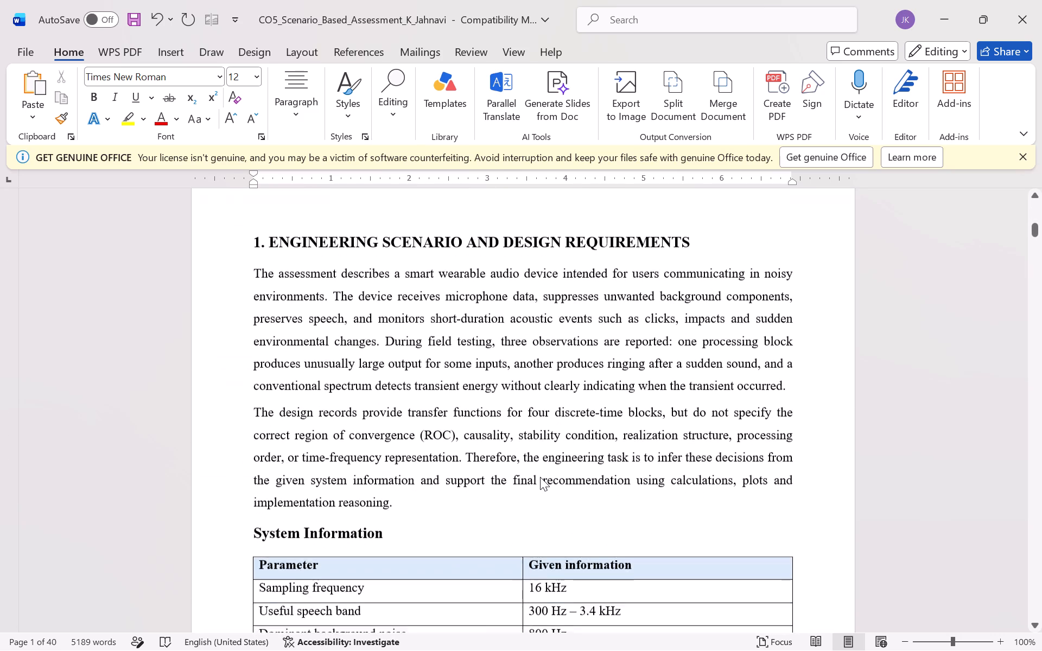
pyautogui.scroll(-2, 540, 477)
pyautogui.scroll(1, 540, 477)
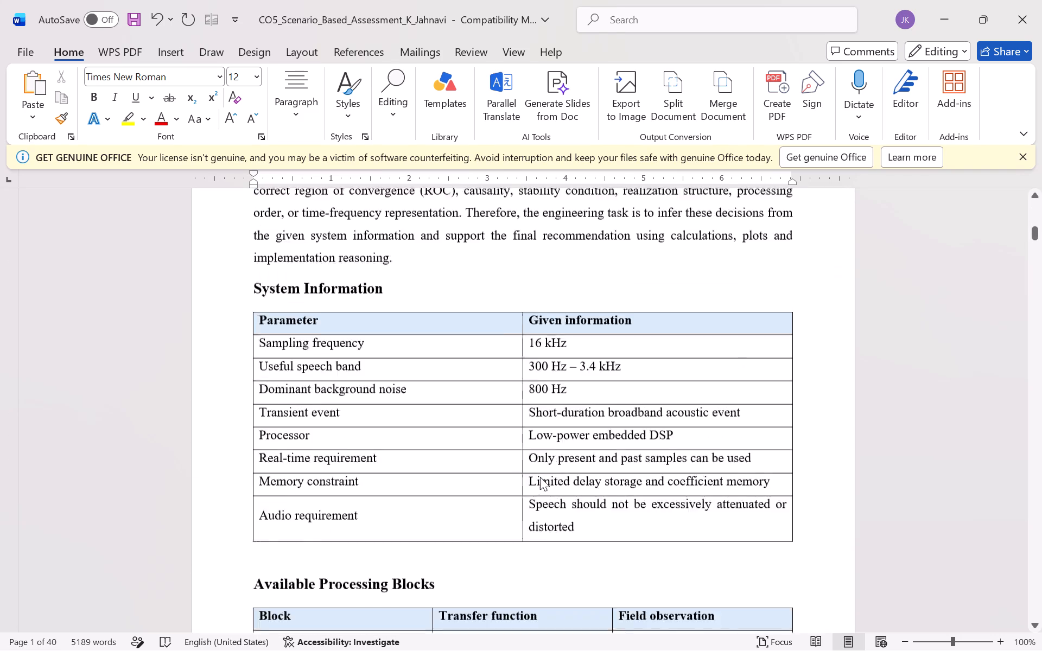
pyautogui.scroll(1, 540, 477)
pyautogui.hscroll(1, 540, 477)
pyautogui.scroll(-1, 540, 477)
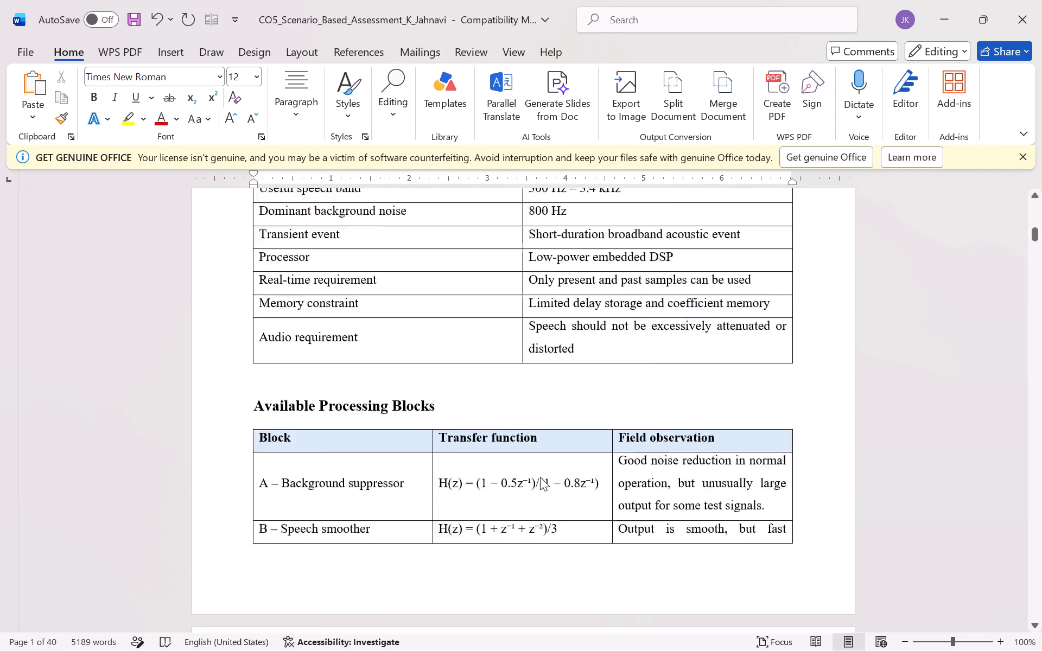
pyautogui.scroll(-2, 540, 477)
pyautogui.scroll(2, 540, 477)
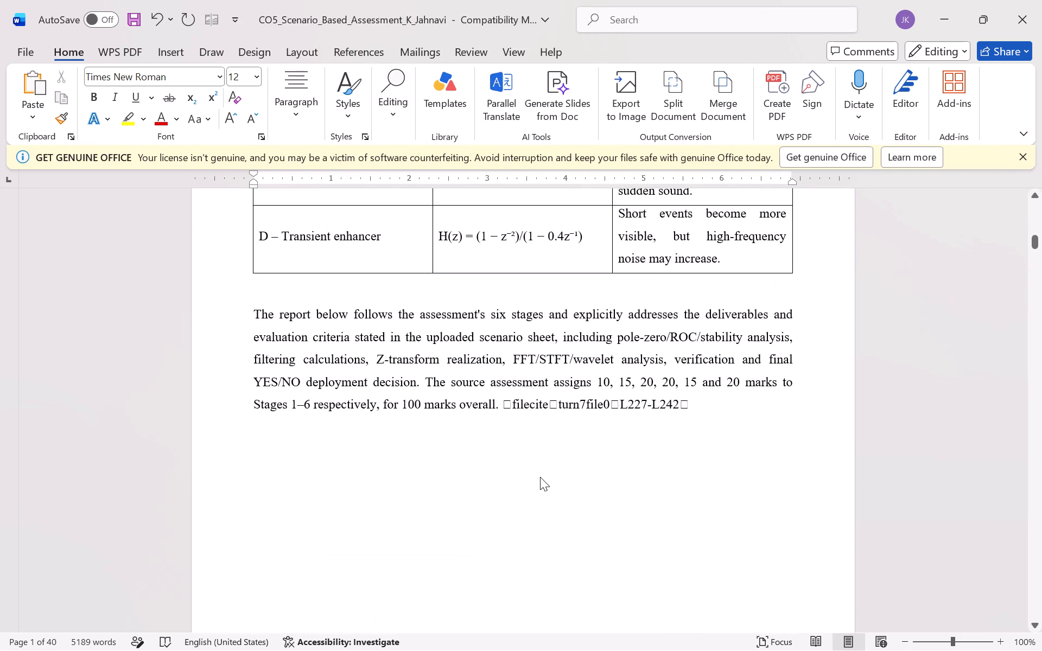
pyautogui.scroll(1, 540, 477)
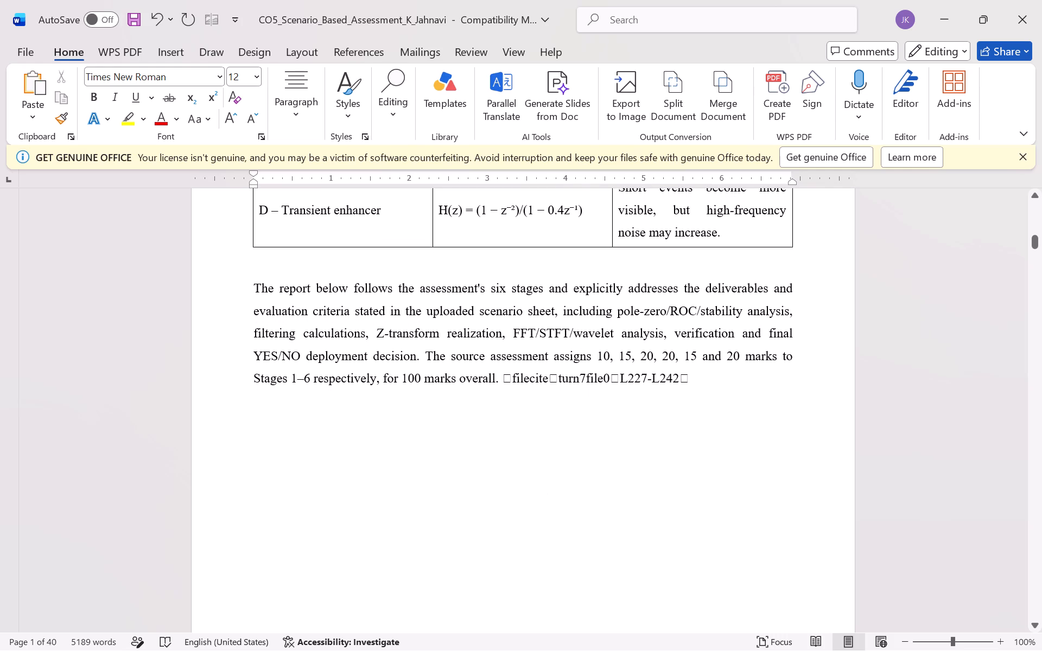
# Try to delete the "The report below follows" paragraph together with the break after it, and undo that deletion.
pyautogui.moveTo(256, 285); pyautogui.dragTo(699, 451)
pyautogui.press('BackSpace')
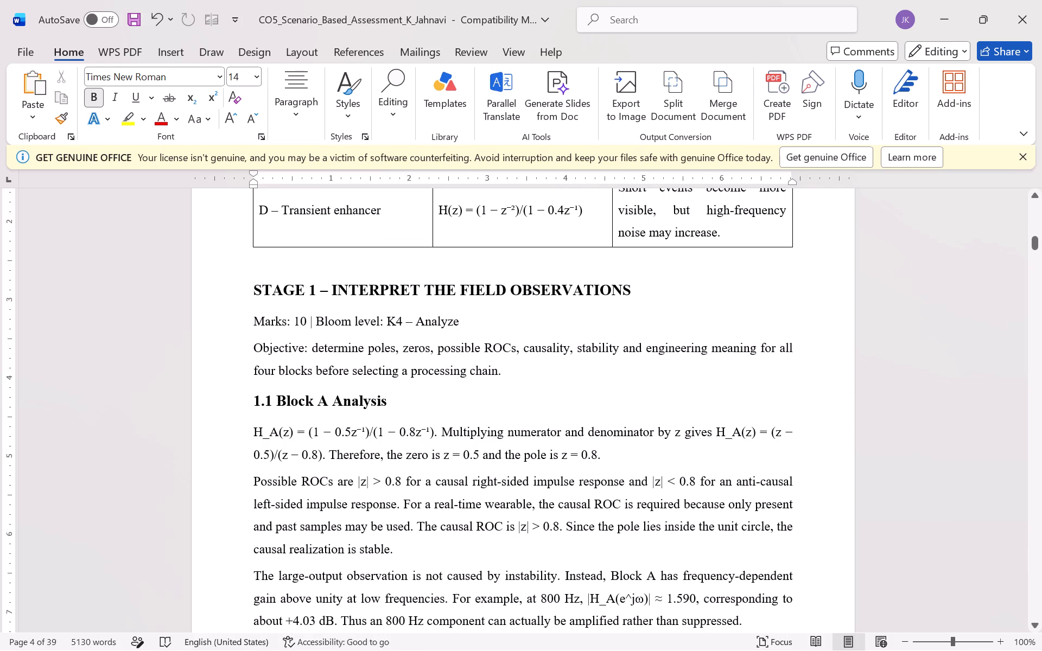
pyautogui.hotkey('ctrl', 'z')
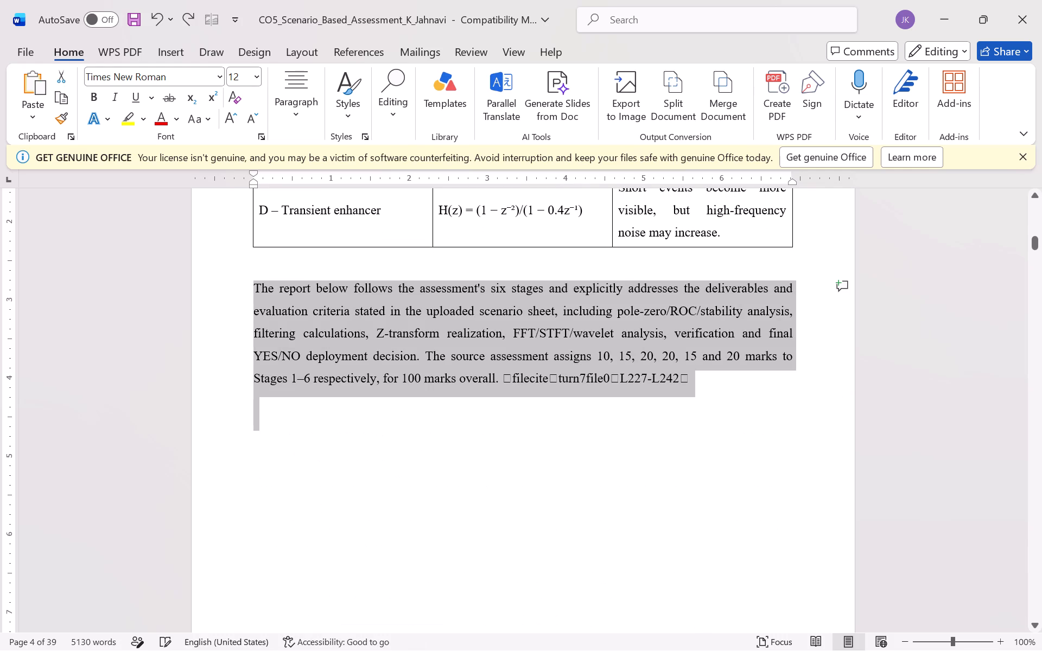
# Delete only the "The report below follows" paragraph beneath the Available Processing Blocks table, keeping the page break before Stage 1.
pyautogui.click(259, 284)
pyautogui.moveTo(259, 284); pyautogui.dragTo(705, 371)
pyautogui.press('BackSpace')
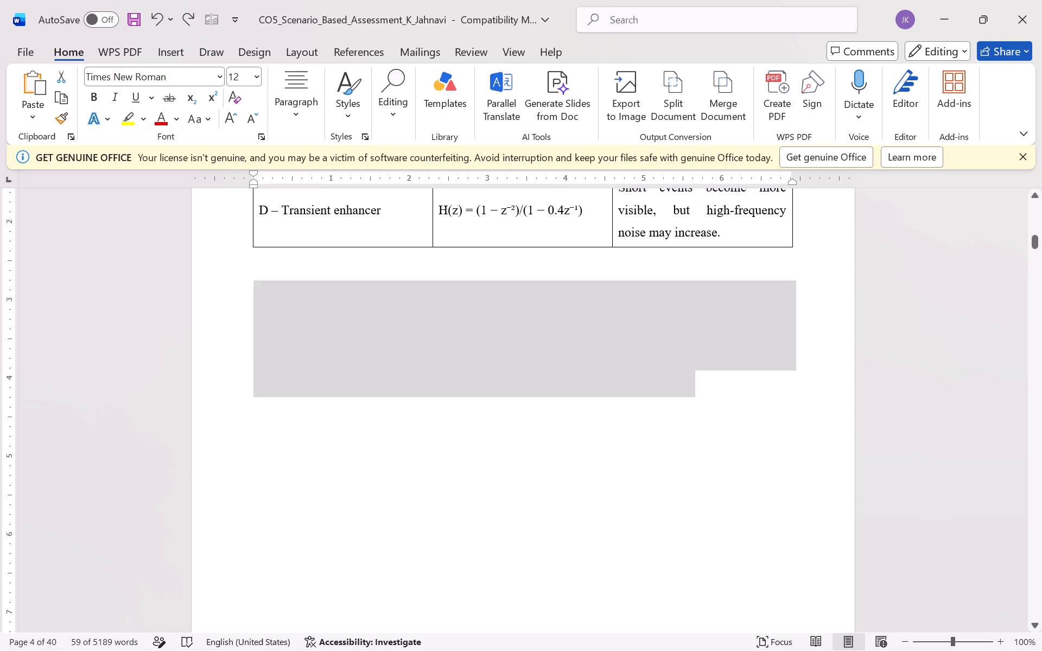
# Delete the marks and Bloom level line and the objective paragraph beneath the Stage 1 heading.
pyautogui.scroll(-3, 705, 371)
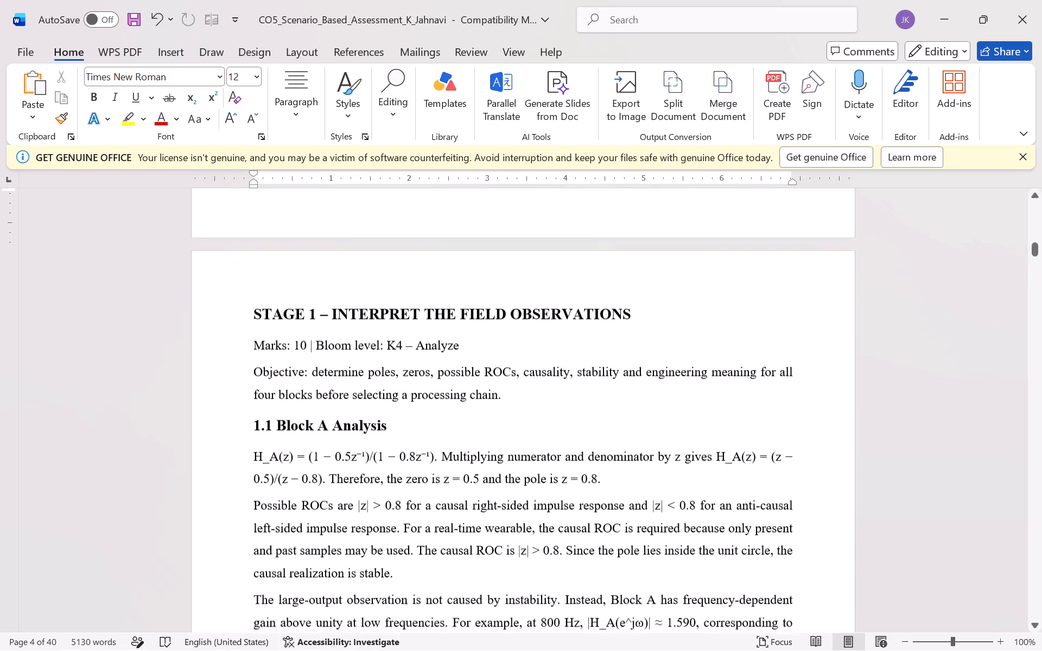
pyautogui.scroll(-2, 705, 371)
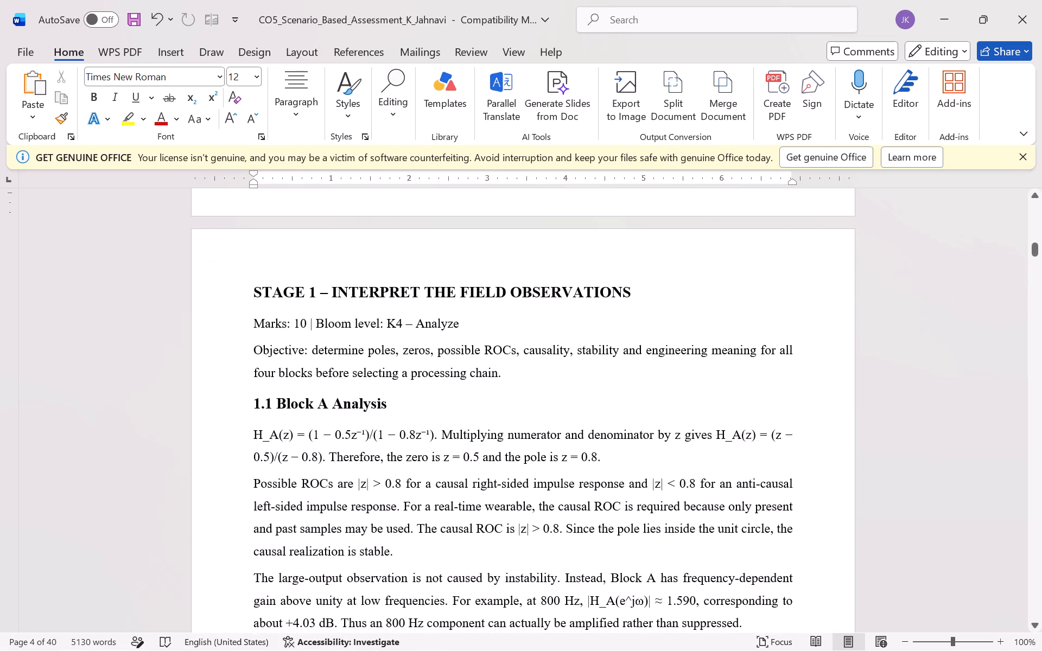
pyautogui.moveTo(250, 320); pyautogui.dragTo(504, 381)
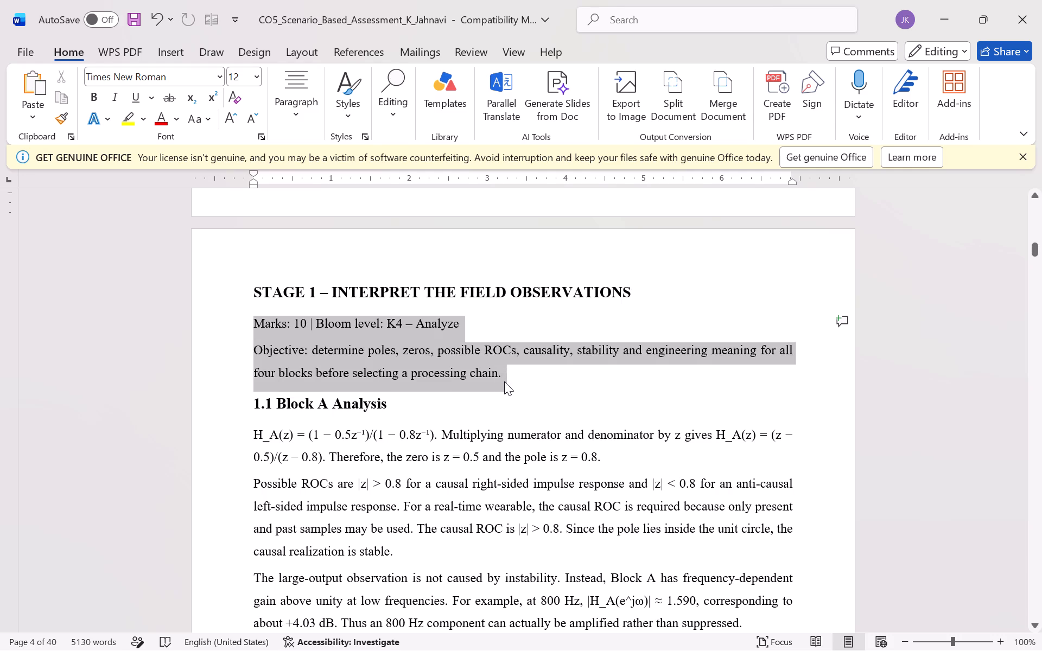
pyautogui.press('BackSpace')
# Resize the first two columns of the Stage 1 block summary table to about 0.55 in and 1.2 in wide.
pyautogui.scroll(-2, 504, 381)
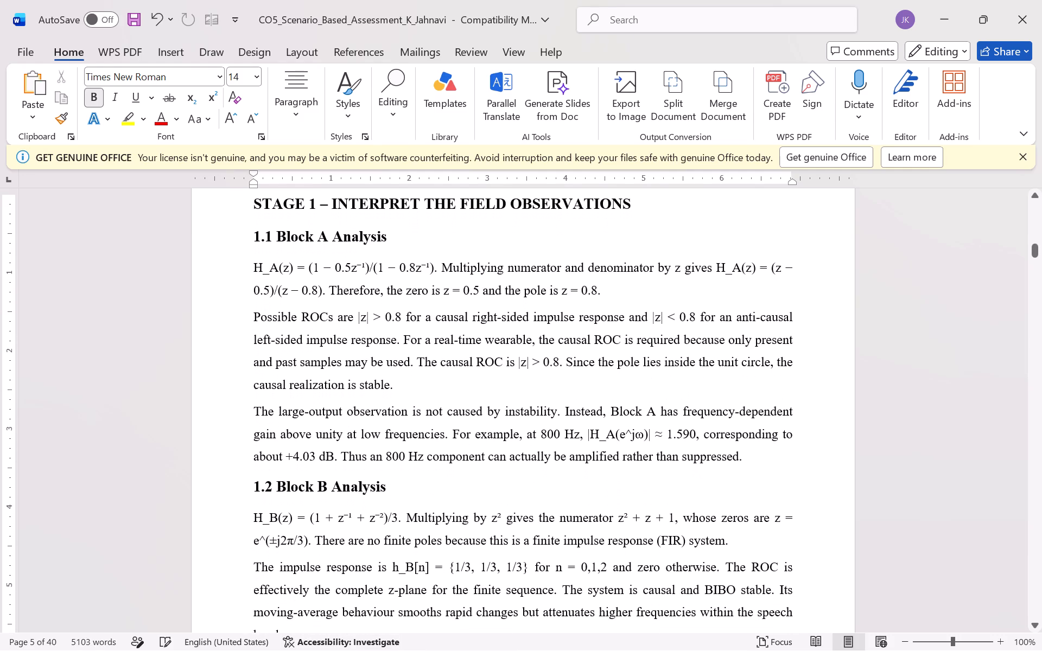
pyautogui.scroll(-3, 504, 381)
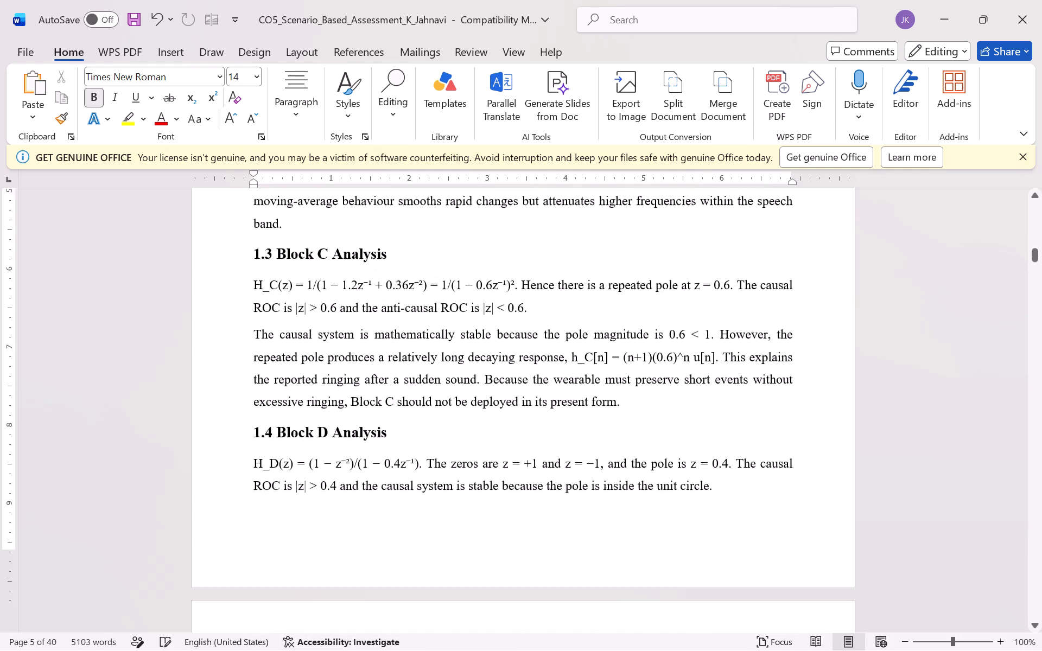
pyautogui.scroll(-4, 504, 381)
pyautogui.scroll(1, 504, 381)
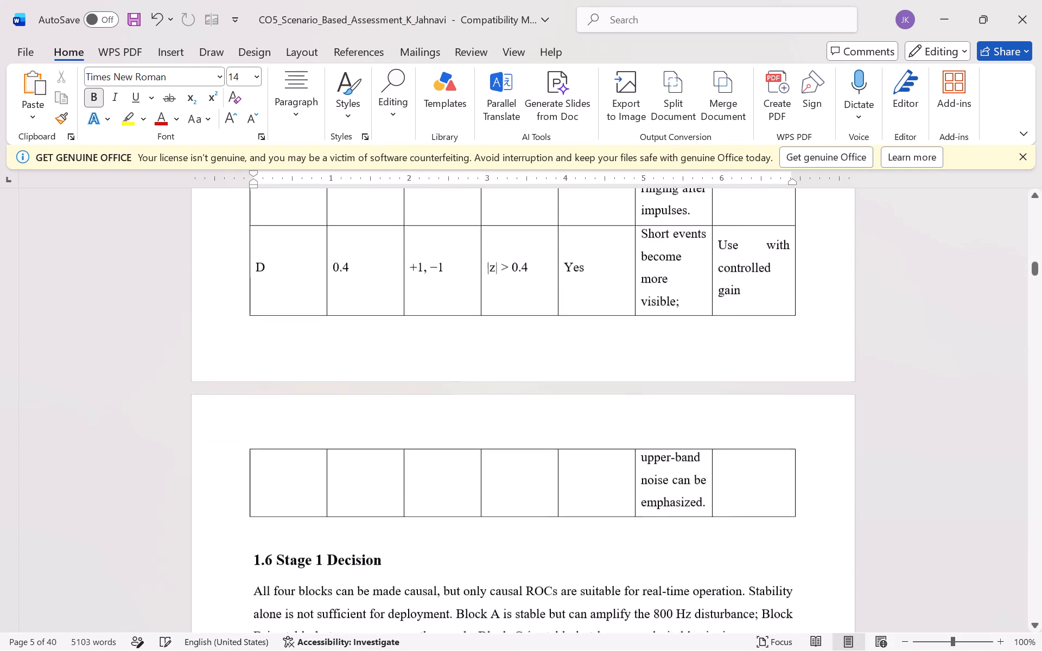
pyautogui.scroll(2, 504, 381)
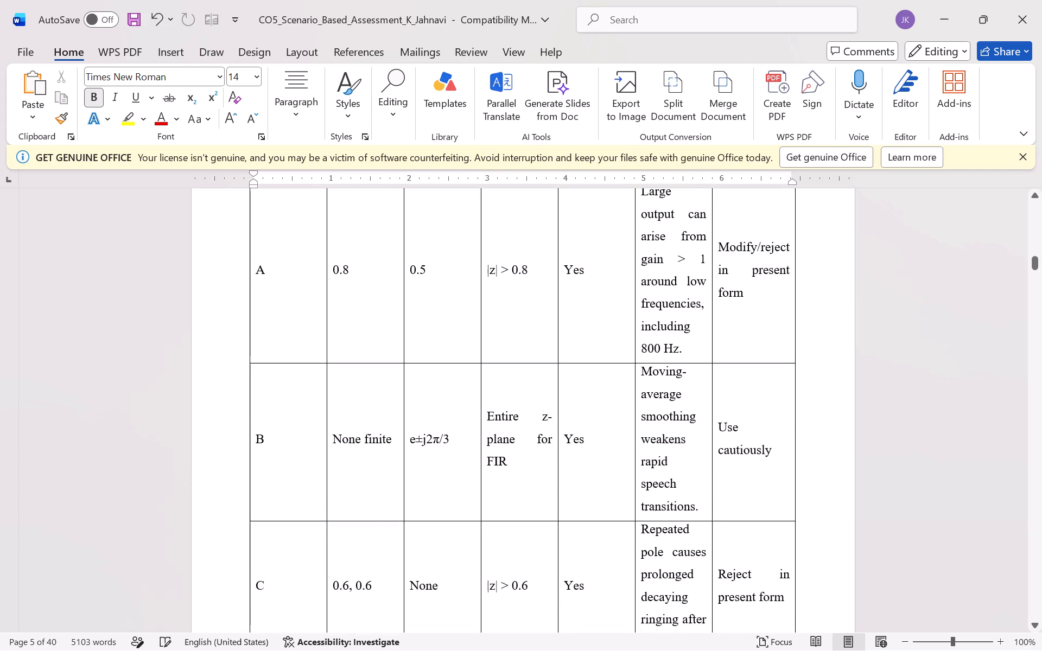
pyautogui.scroll(1, 504, 381)
pyautogui.click(327, 395)
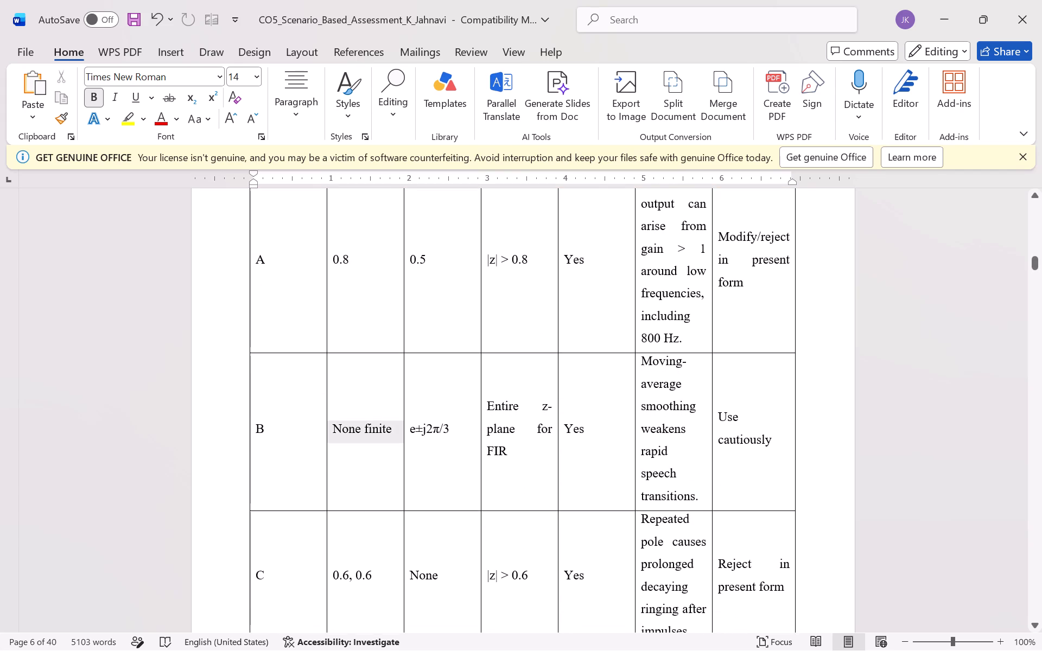
pyautogui.click(326, 396)
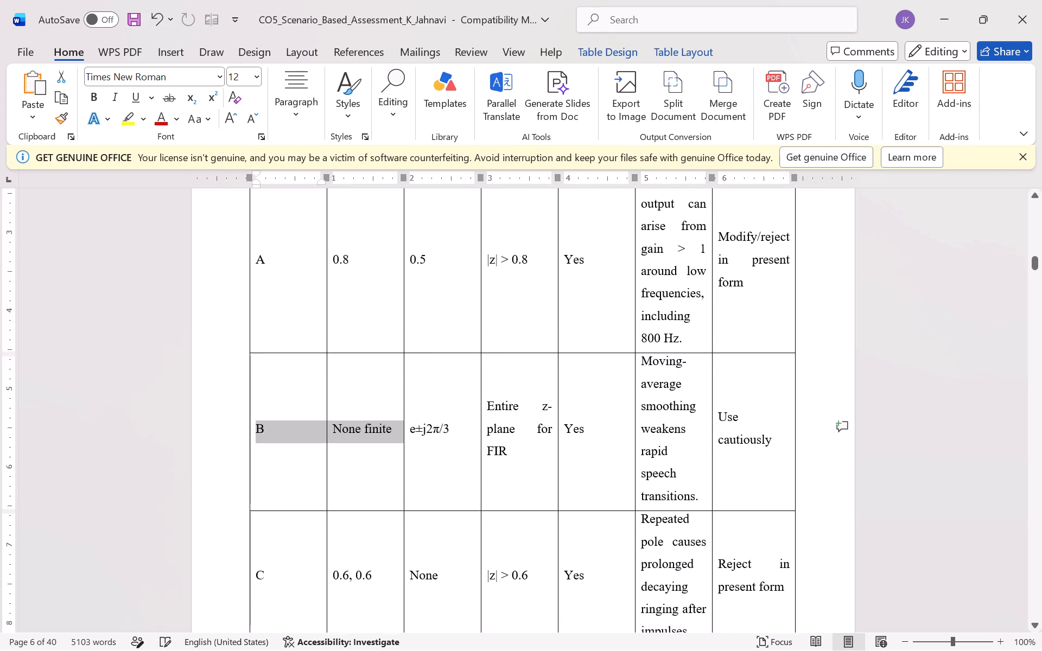
pyautogui.click(333, 400)
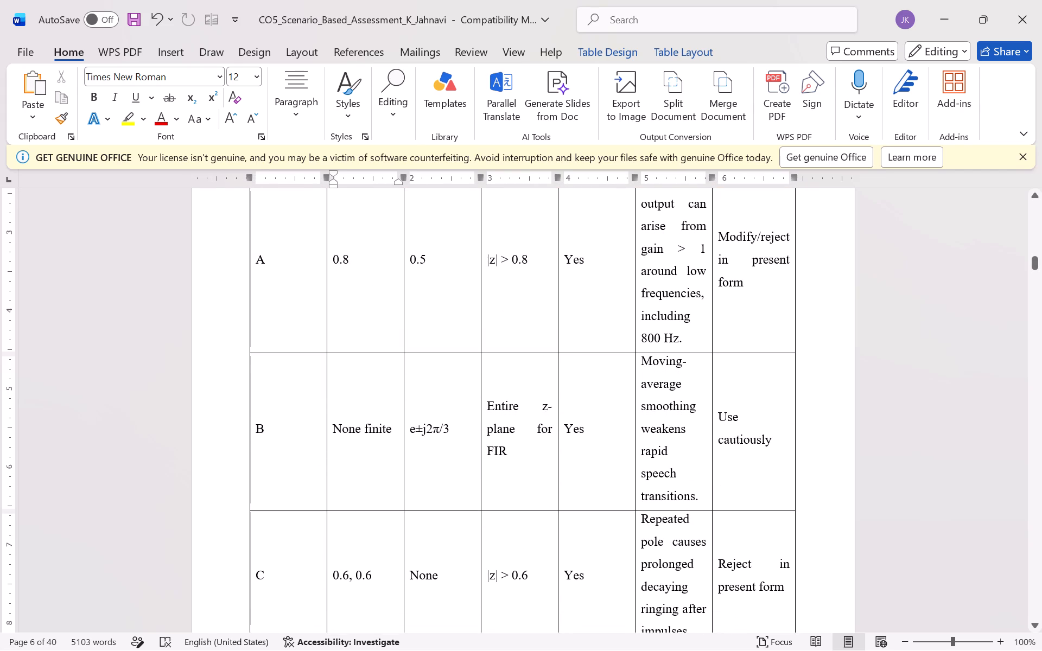
pyautogui.moveTo(326, 398); pyautogui.dragTo(285, 399)
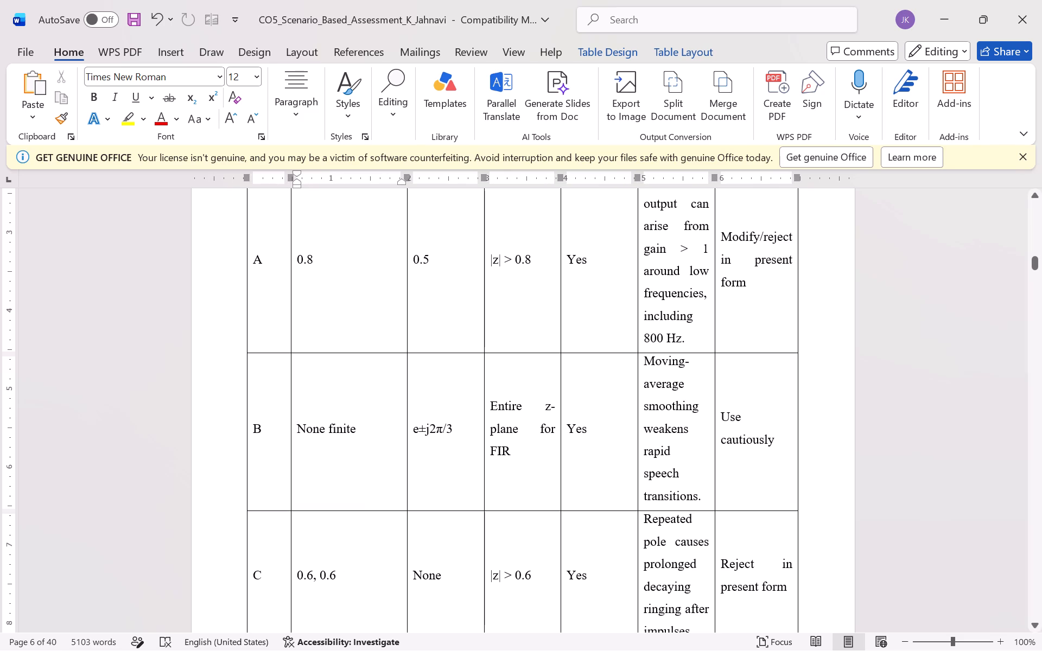
pyautogui.click(404, 381)
pyautogui.moveTo(406, 381); pyautogui.dragTo(383, 381)
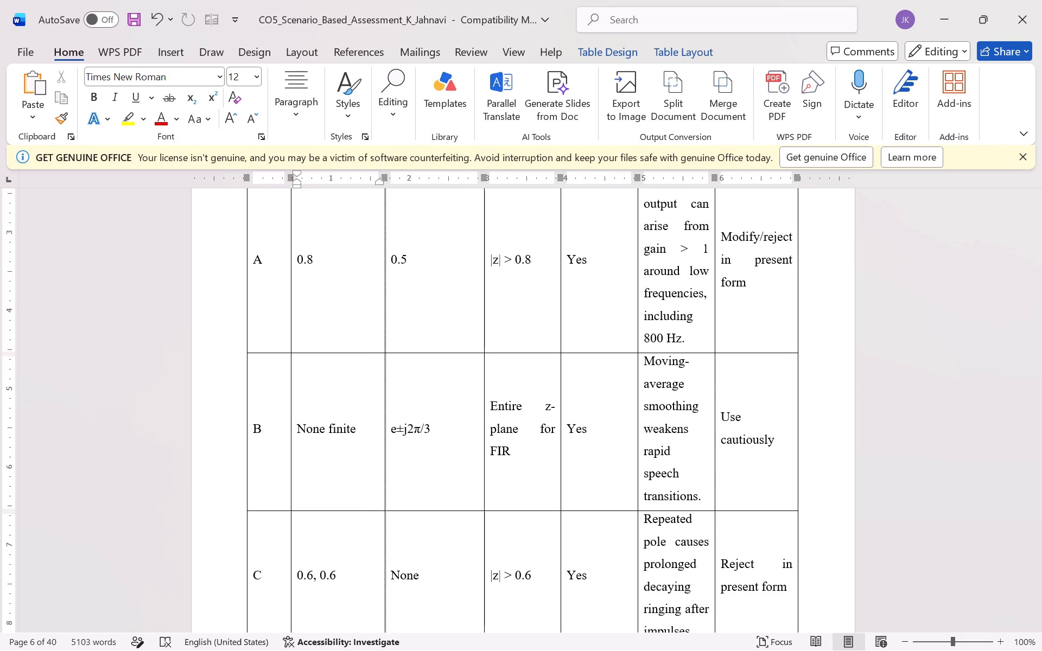
# Narrow the Stage 1 summary table's Poles, Zeros, Causal ROC and Causal stable? columns to about 0.95, 0.65, 0.95 and 0.65 in wide.
pyautogui.moveTo(383, 381); pyautogui.dragTo(367, 374)
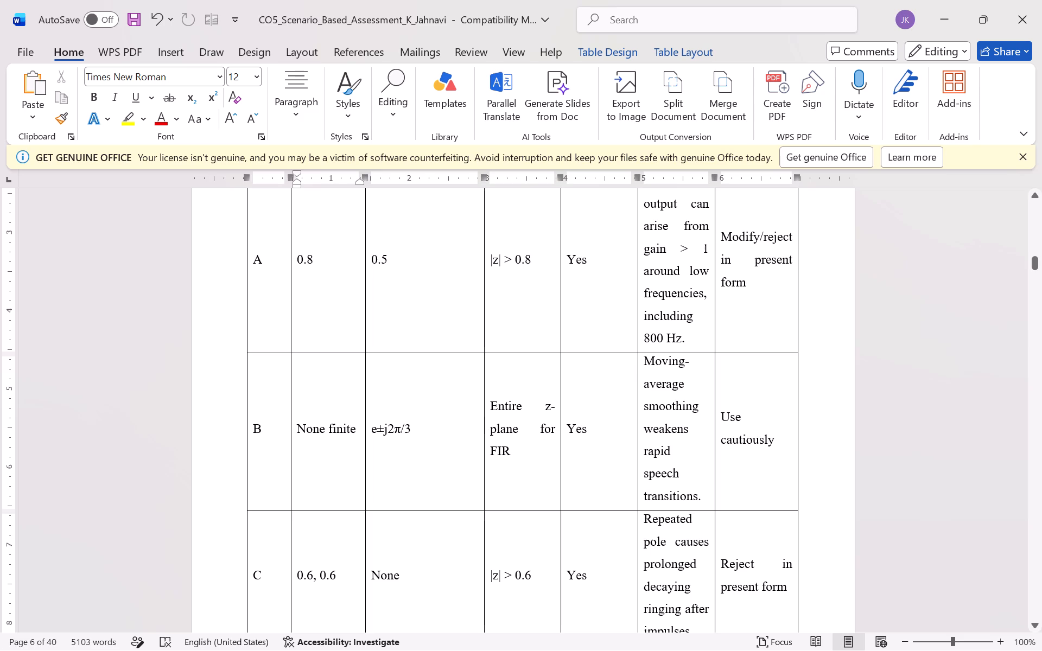
pyautogui.moveTo(483, 375); pyautogui.dragTo(409, 376)
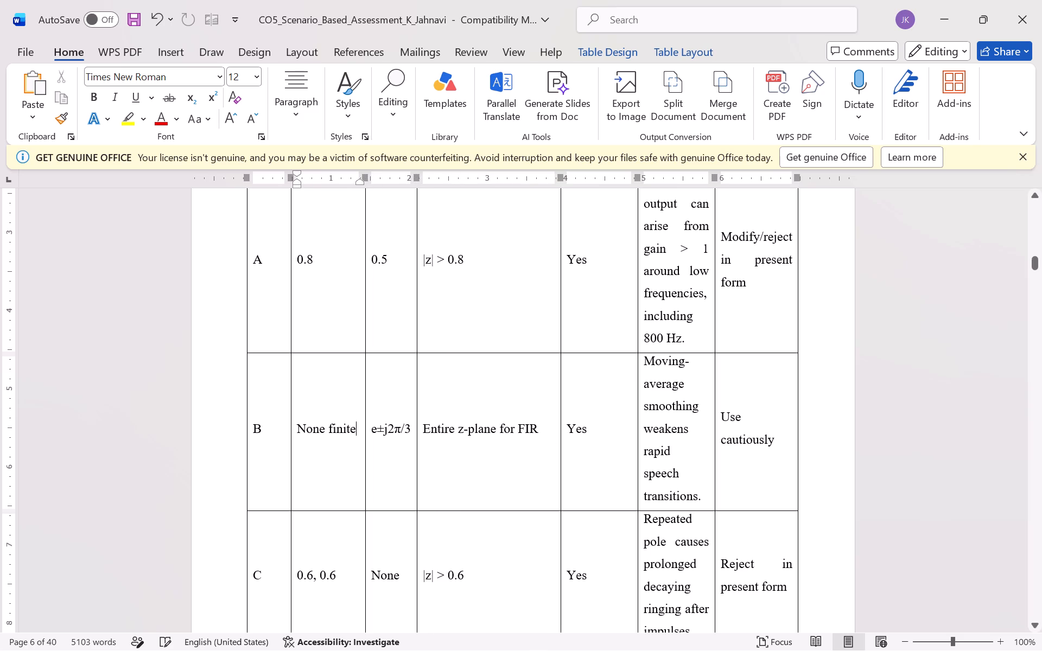
pyautogui.moveTo(561, 346); pyautogui.dragTo(494, 343)
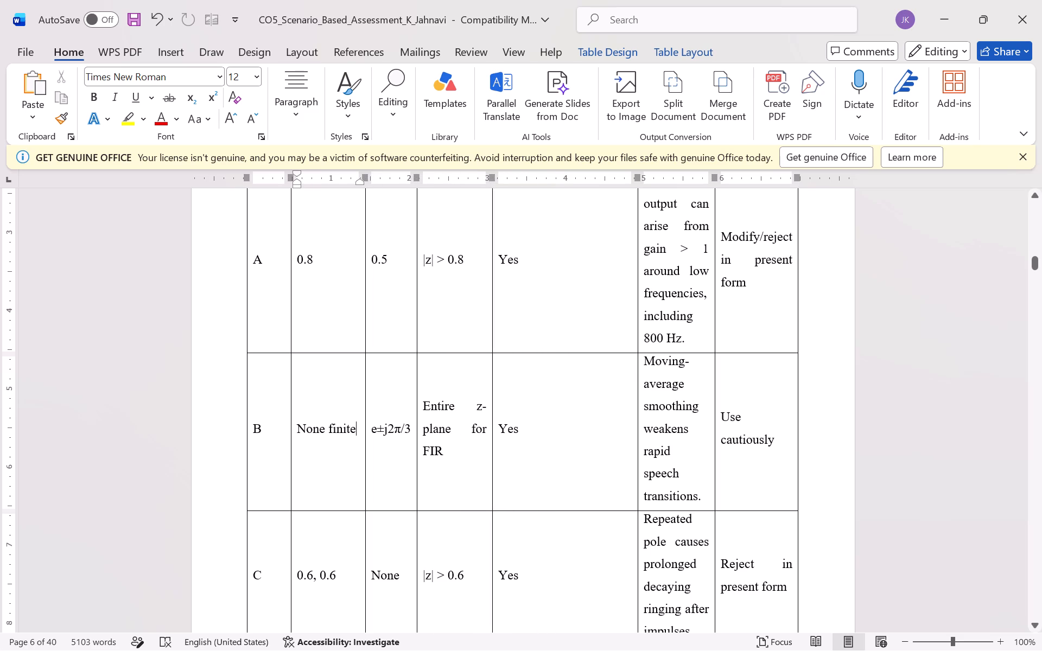
pyautogui.moveTo(637, 325); pyautogui.dragTo(567, 337)
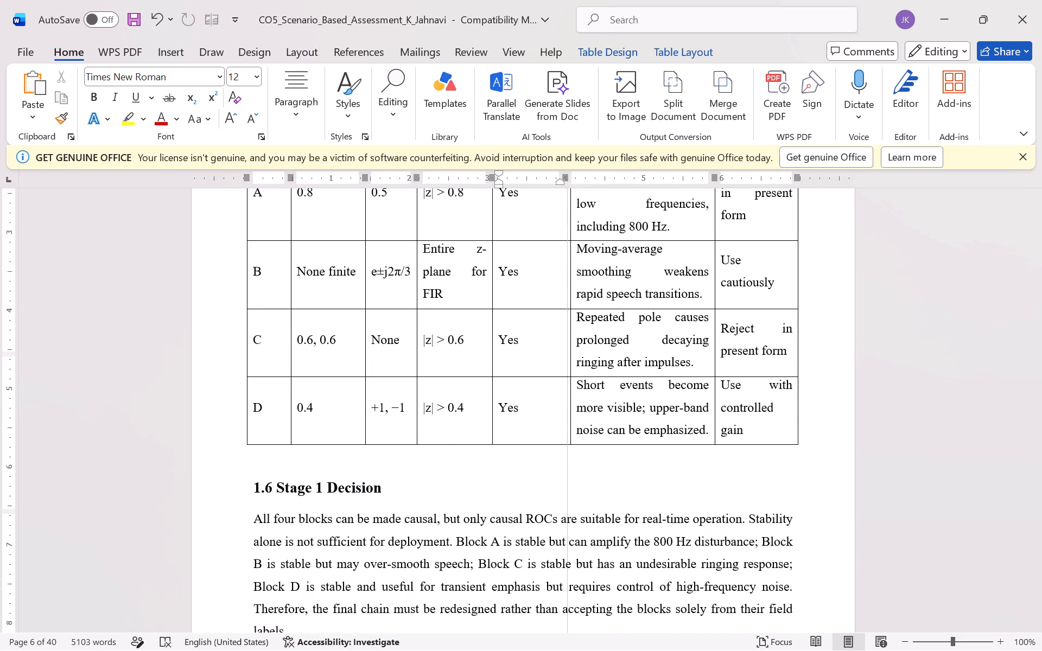
pyautogui.moveTo(567, 337); pyautogui.dragTo(541, 336)
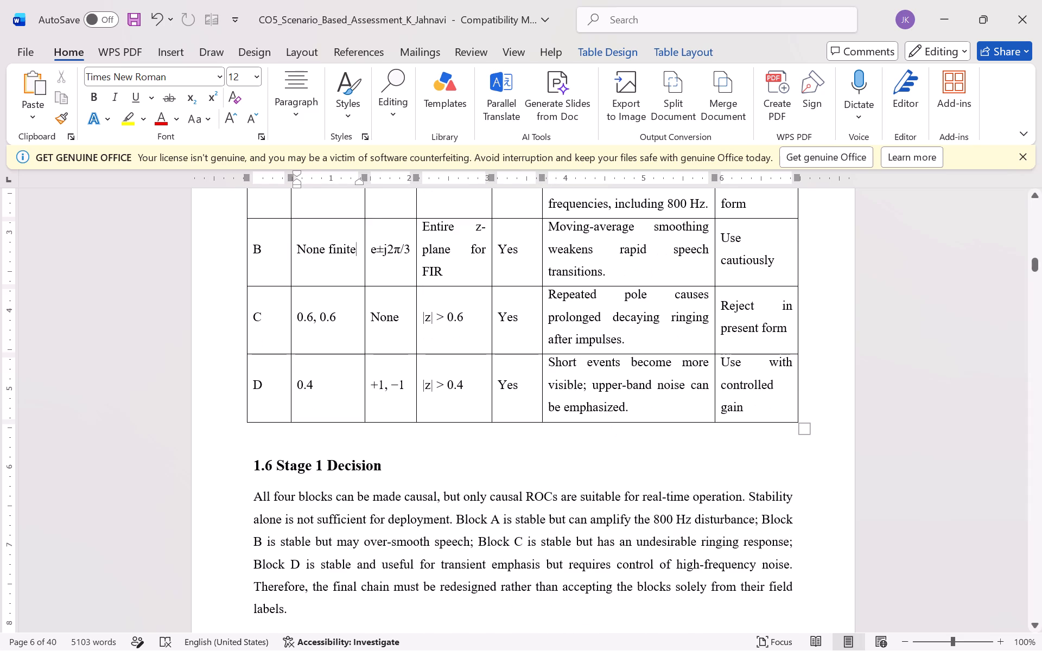
pyautogui.scroll(2, 637, 337)
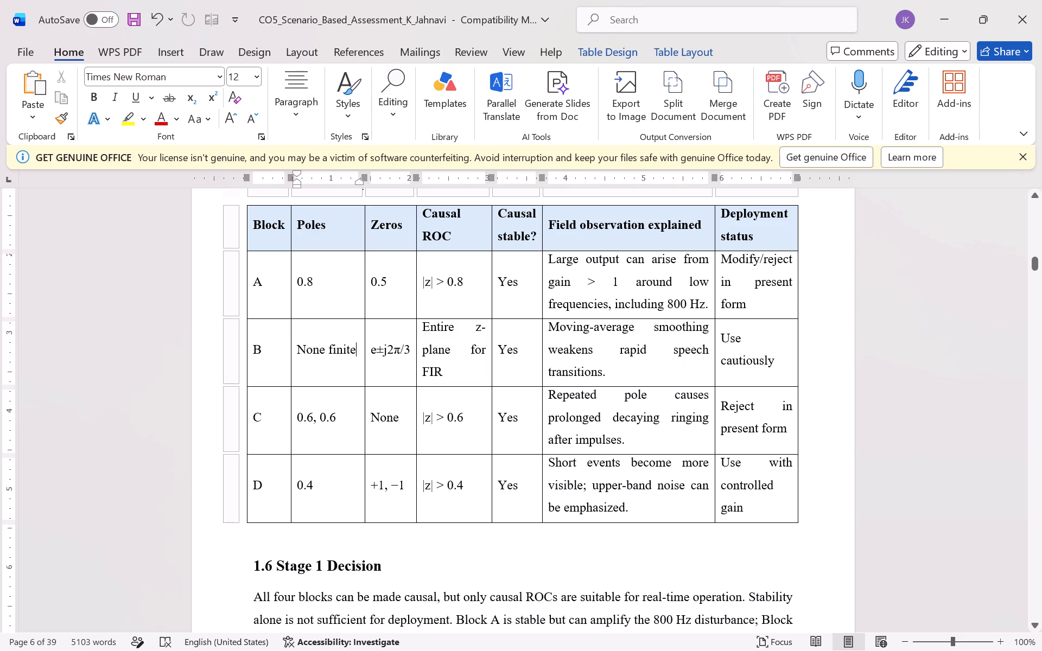
pyautogui.click(716, 302)
pyautogui.click(725, 399)
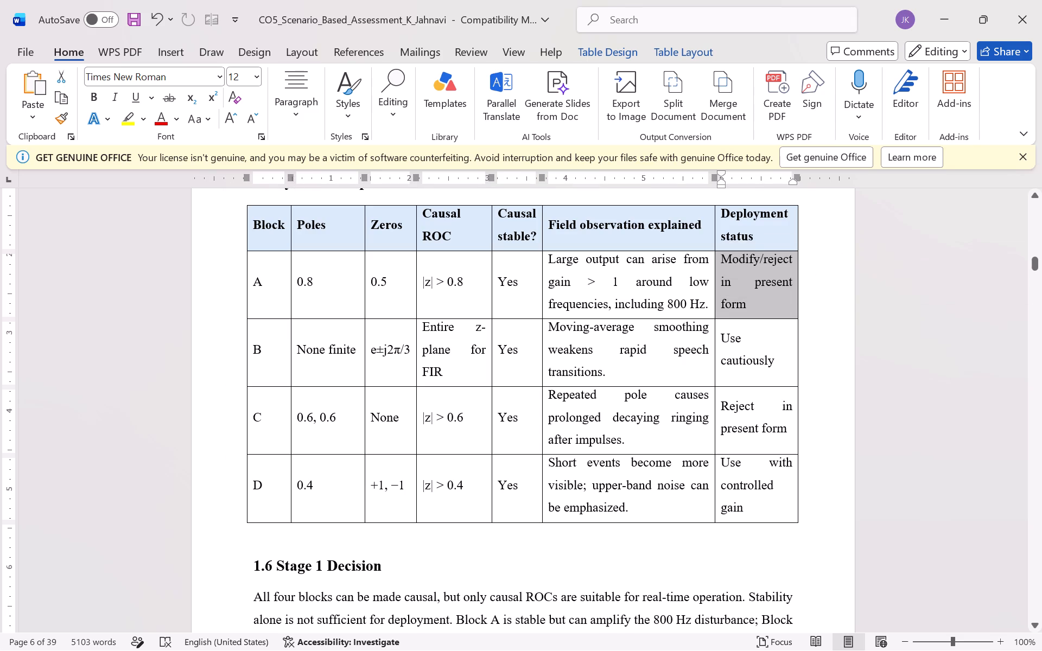
pyautogui.click(714, 371)
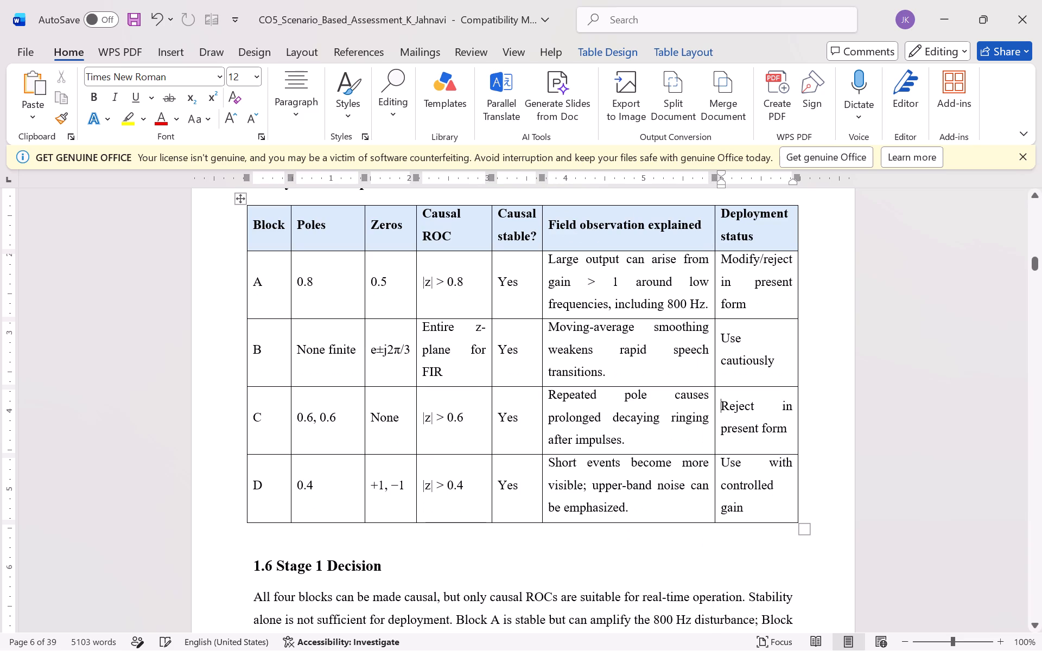
# Try centring all the text in the Stage 1 summary table, and switch it to left alignment instead.
pyautogui.moveTo(255, 219); pyautogui.dragTo(677, 417)
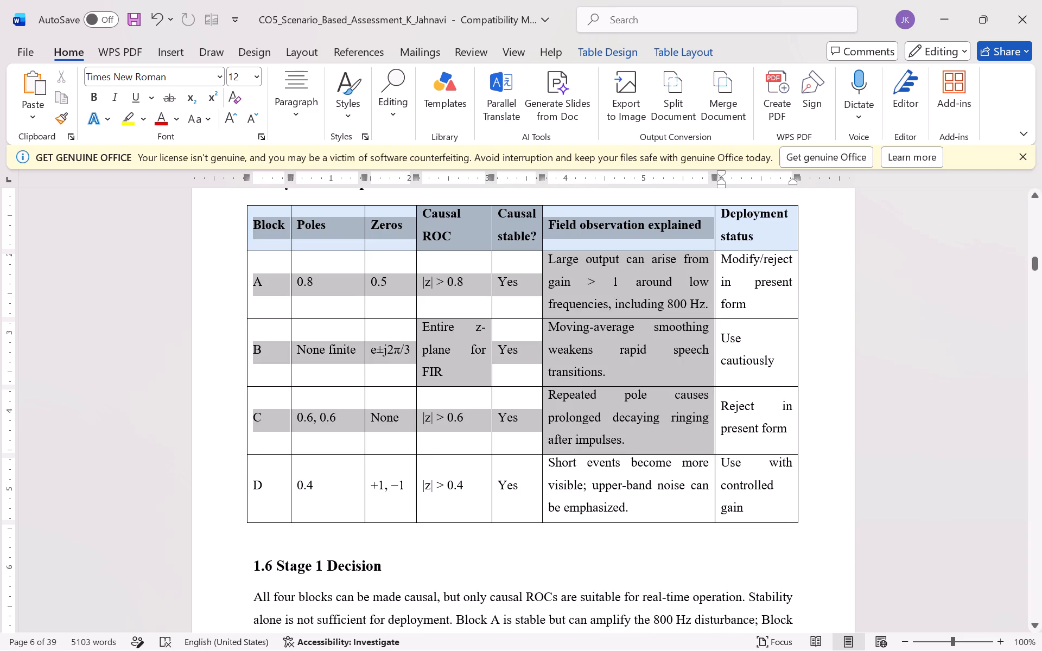
pyautogui.moveTo(677, 417); pyautogui.dragTo(762, 490)
pyautogui.hotkey('ctrl', 'e')
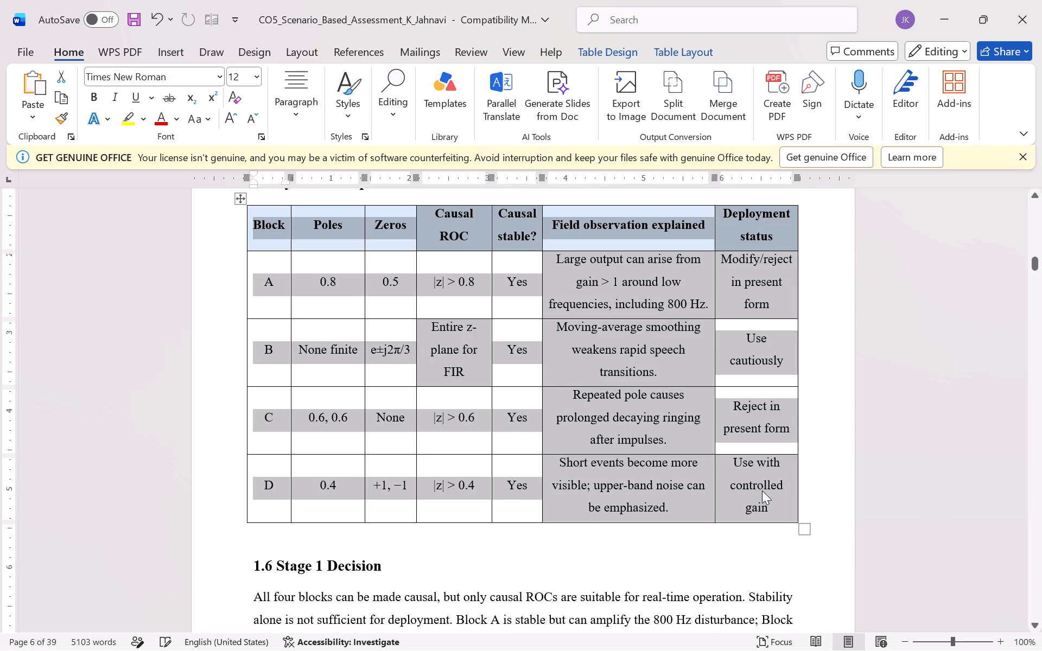
pyautogui.hotkey('ctrl', 'e')
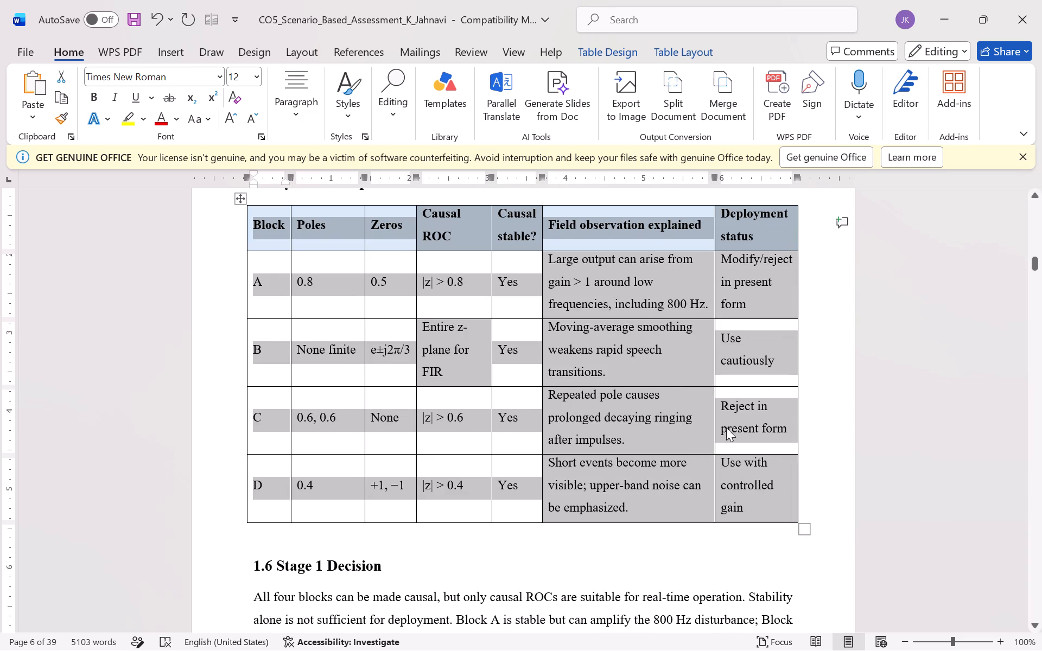
# Widen the Deployment status column to about 1.3 in by narrowing the Field observation explained column to about 2 in.
pyautogui.click(715, 399)
pyautogui.click(715, 399)
pyautogui.moveTo(715, 399); pyautogui.dragTo(702, 399)
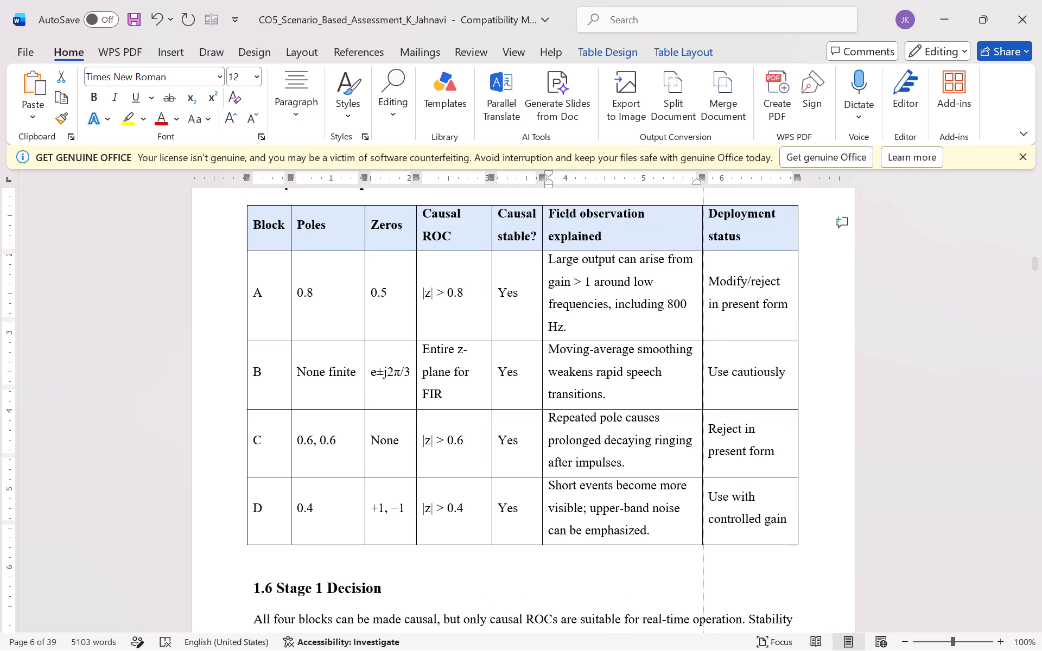
pyautogui.moveTo(702, 399); pyautogui.dragTo(696, 399)
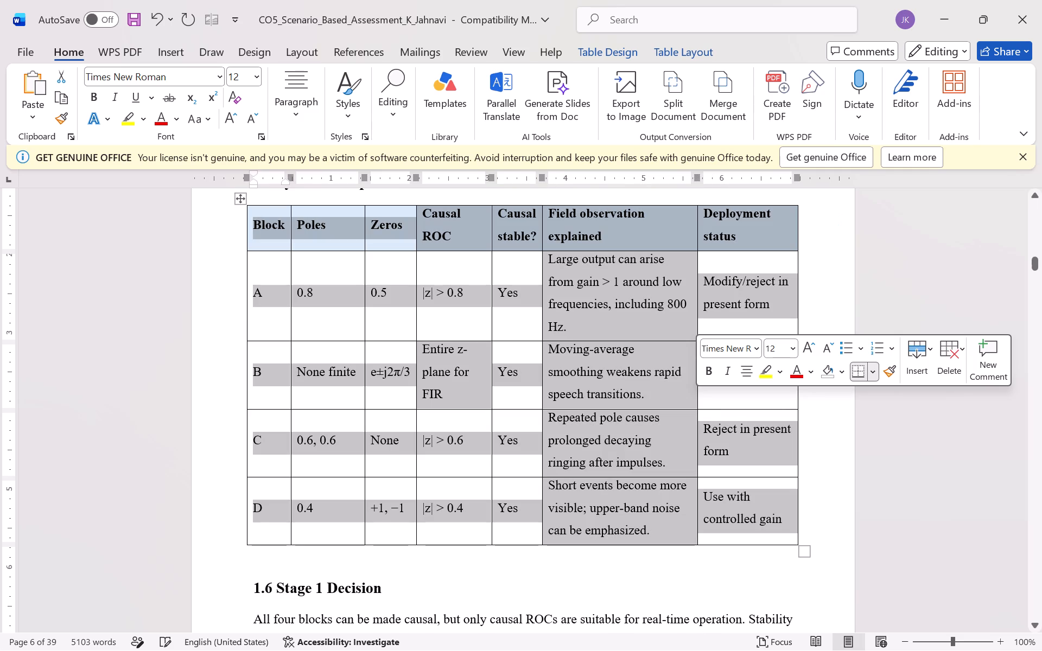
pyautogui.click(806, 463)
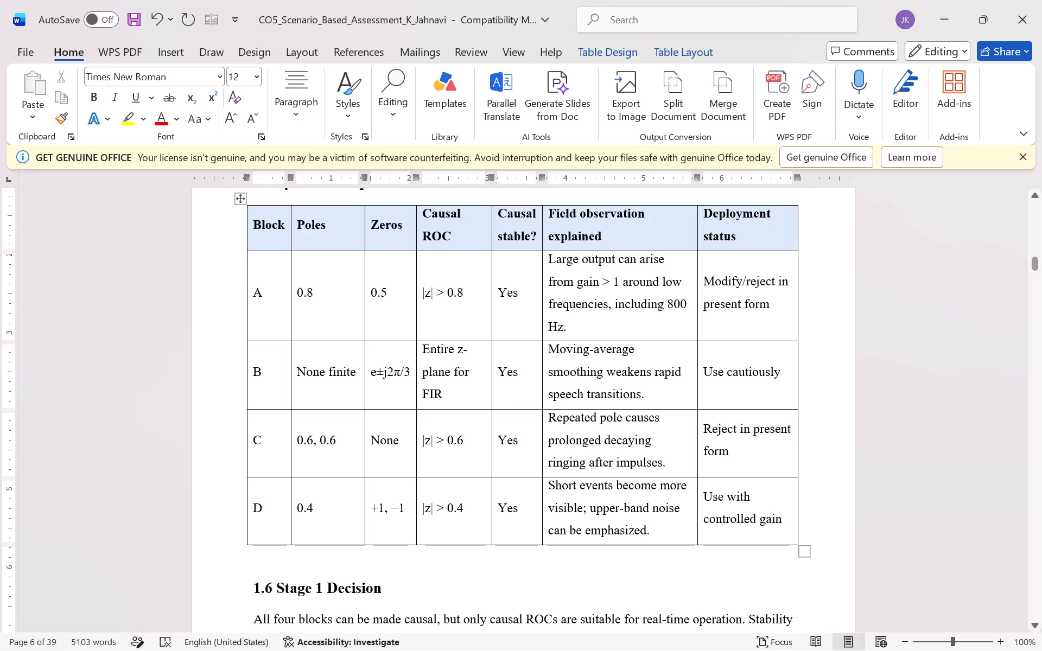
# Remove the words "Stage 1" from the section 1.6 heading so it reads "1.6 Decision".
pyautogui.scroll(2, 662, 431)
pyautogui.scroll(-2, 662, 431)
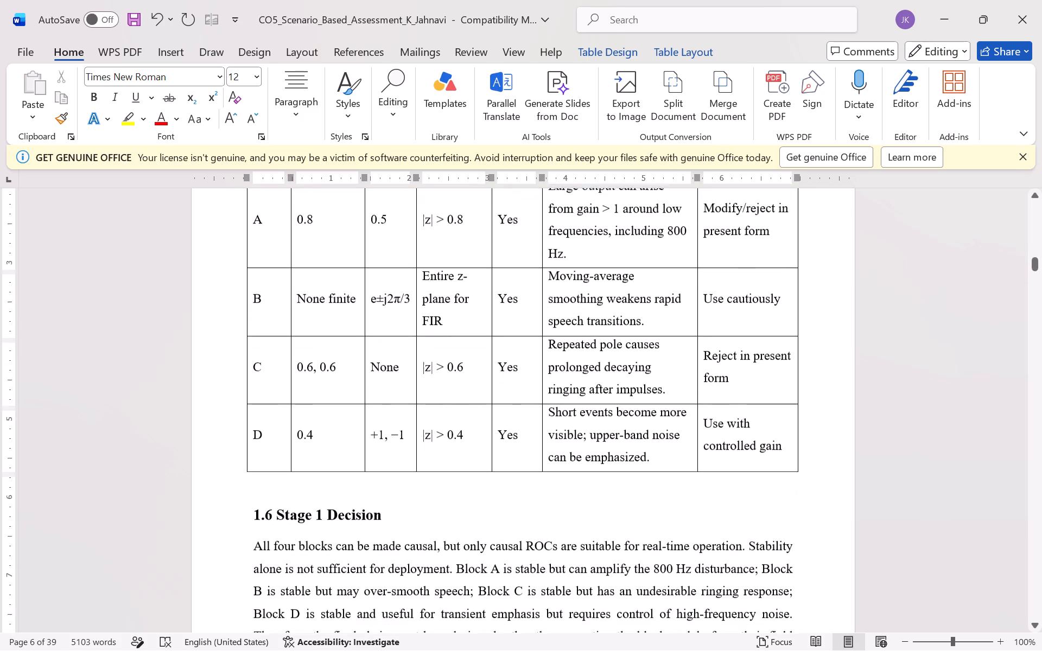
pyautogui.scroll(-2, 662, 431)
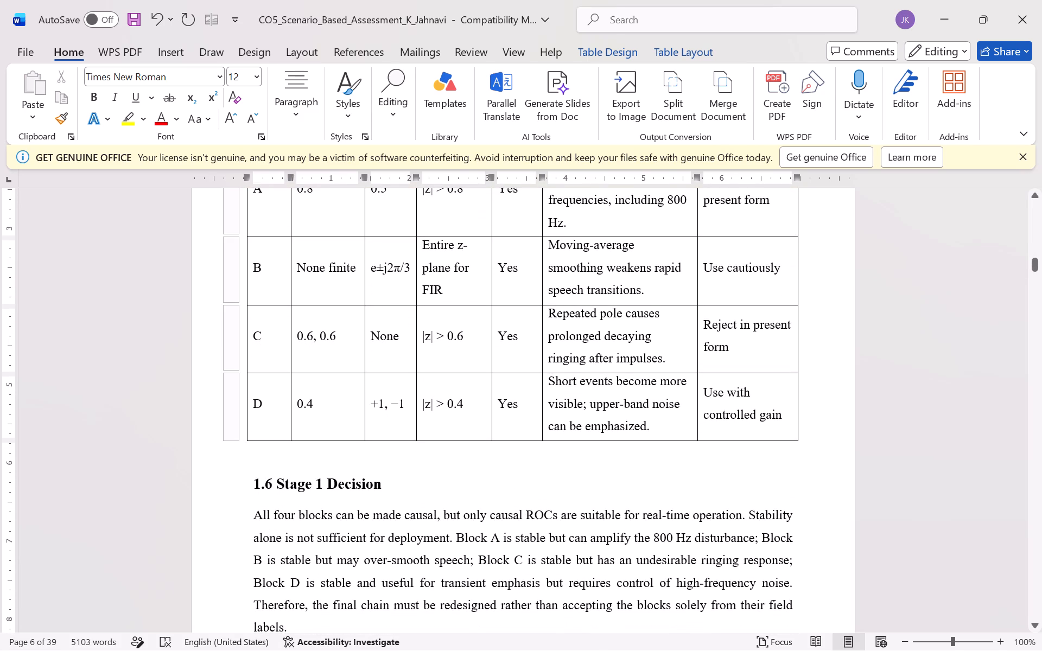
pyautogui.scroll(-1, 598, 416)
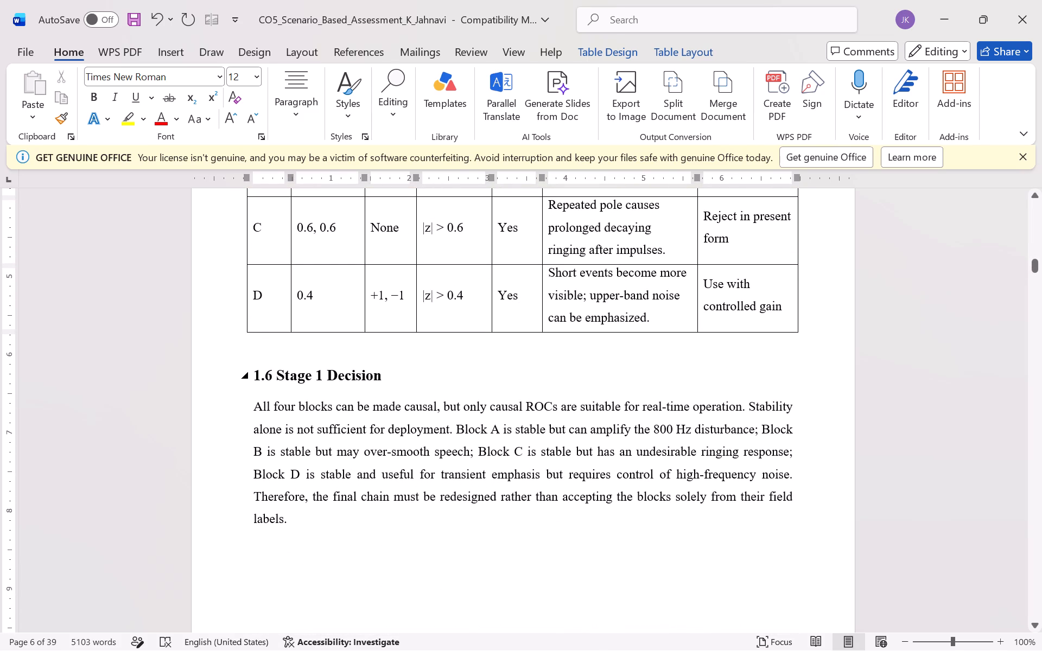
pyautogui.scroll(-2, 376, 365)
pyautogui.scroll(1, 376, 365)
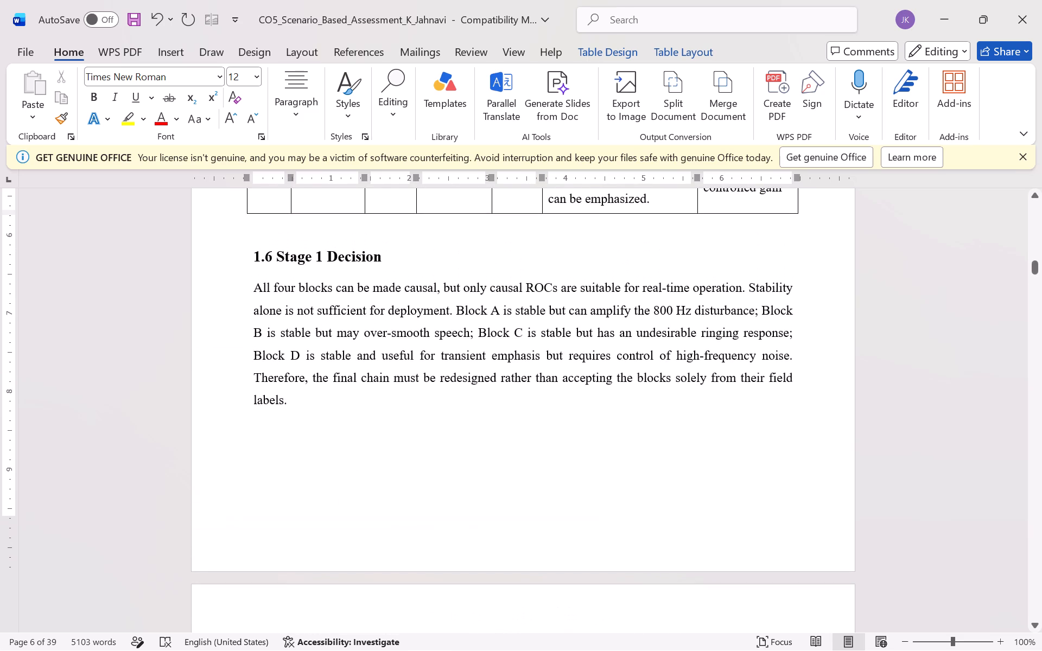
pyautogui.scroll(1, 376, 365)
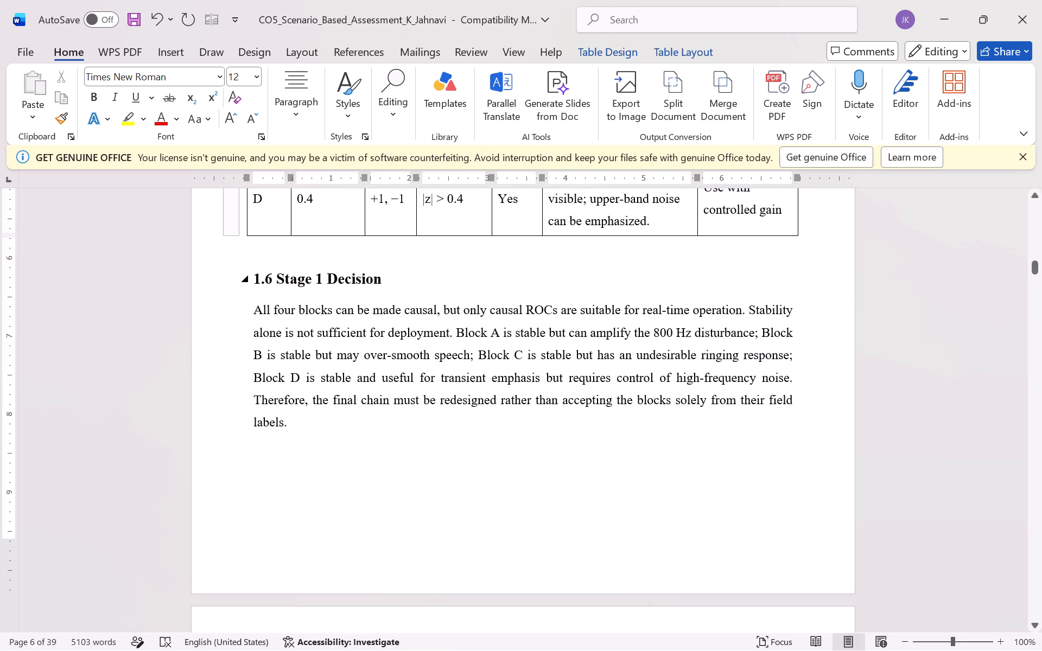
pyautogui.moveTo(390, 279); pyautogui.dragTo(296, 297)
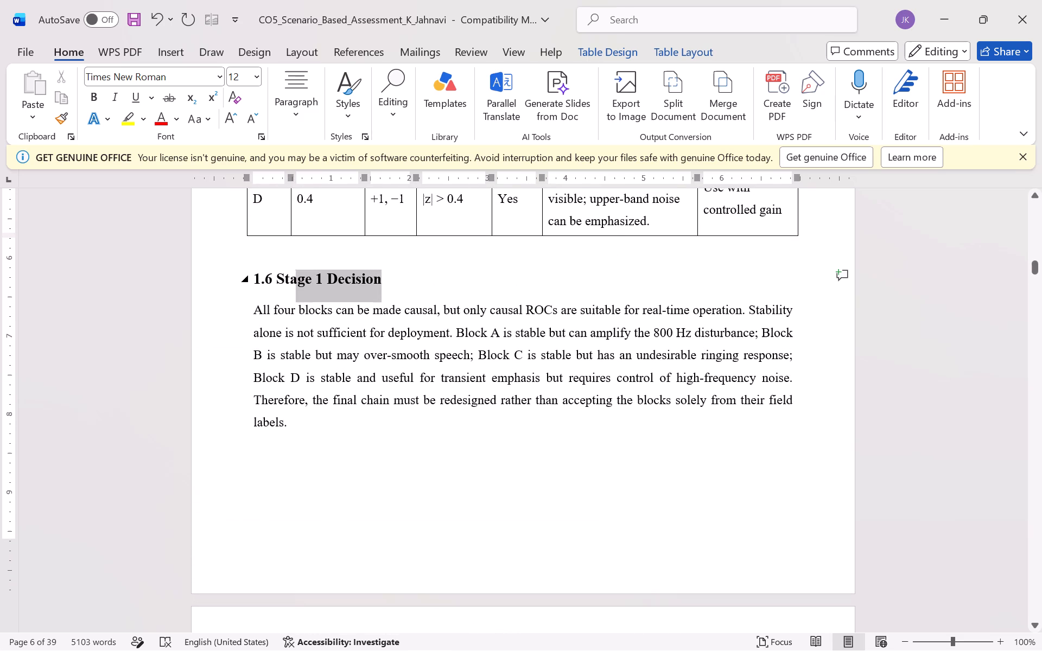
pyautogui.moveTo(296, 297); pyautogui.dragTo(350, 290)
pyautogui.click(411, 283)
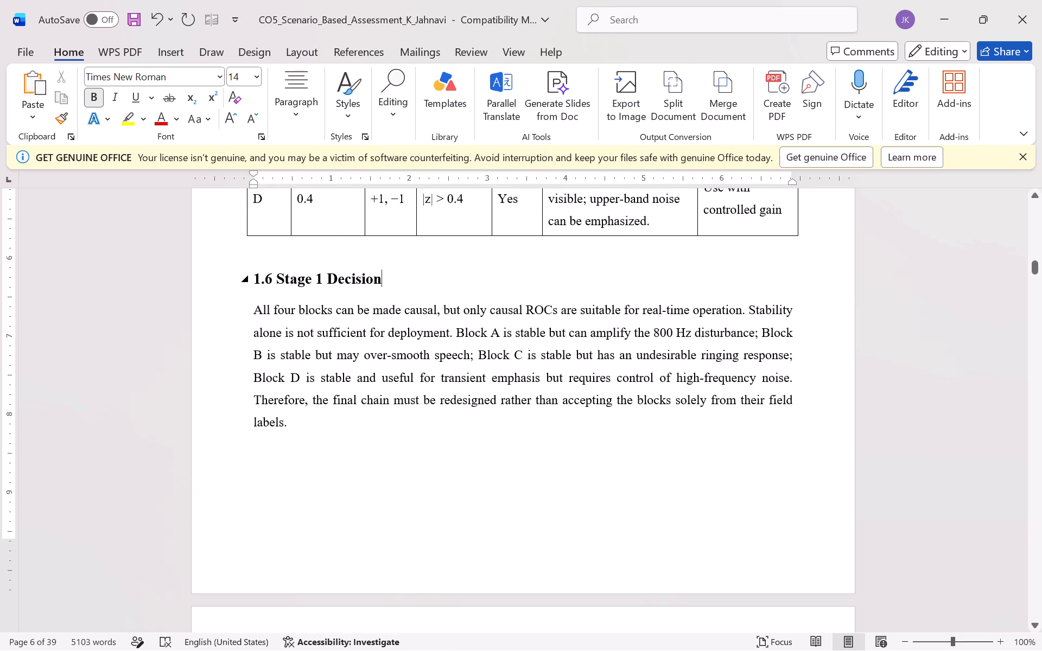
pyautogui.moveTo(276, 279); pyautogui.dragTo(328, 282)
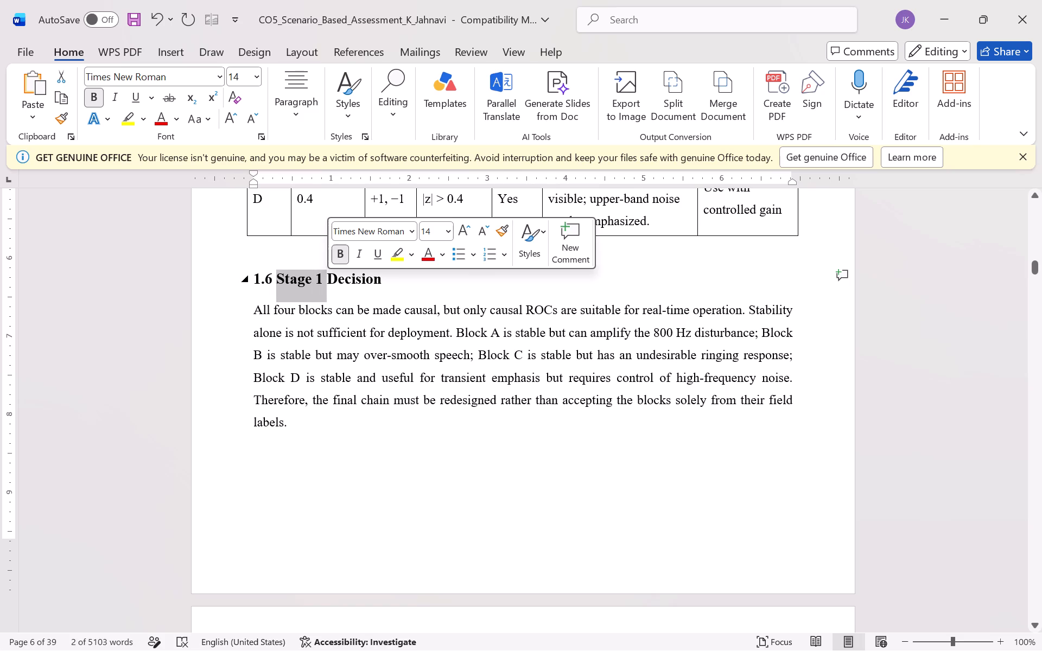
pyautogui.press('BackSpace')
# Centre the Figure 1 caption under the Block A pole-zero plot.
pyautogui.scroll(-2, 328, 282)
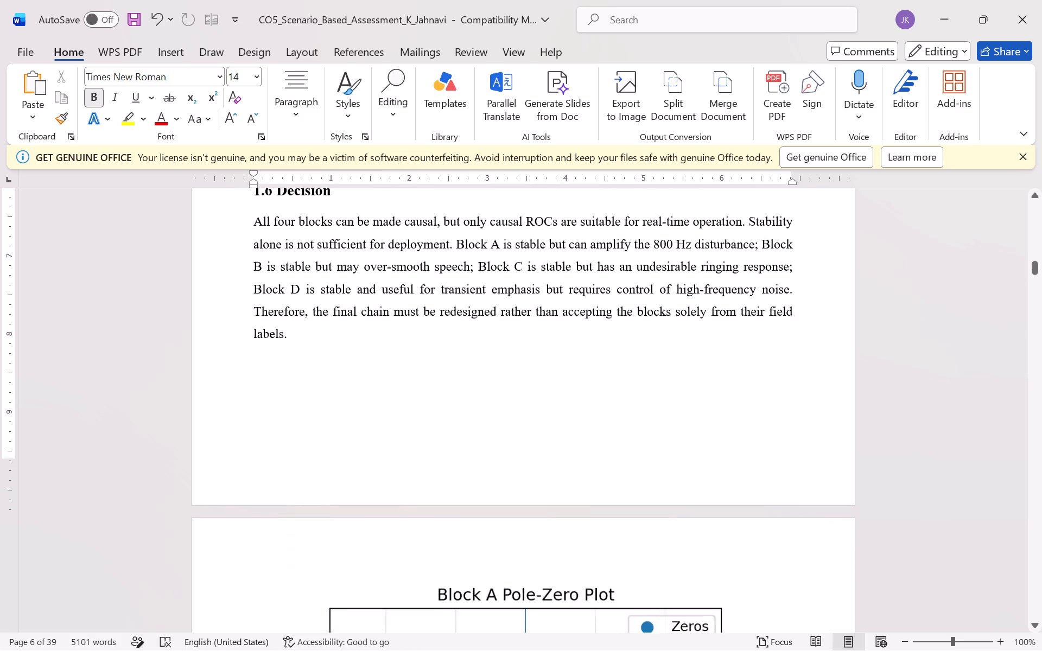
pyautogui.scroll(-2, 328, 282)
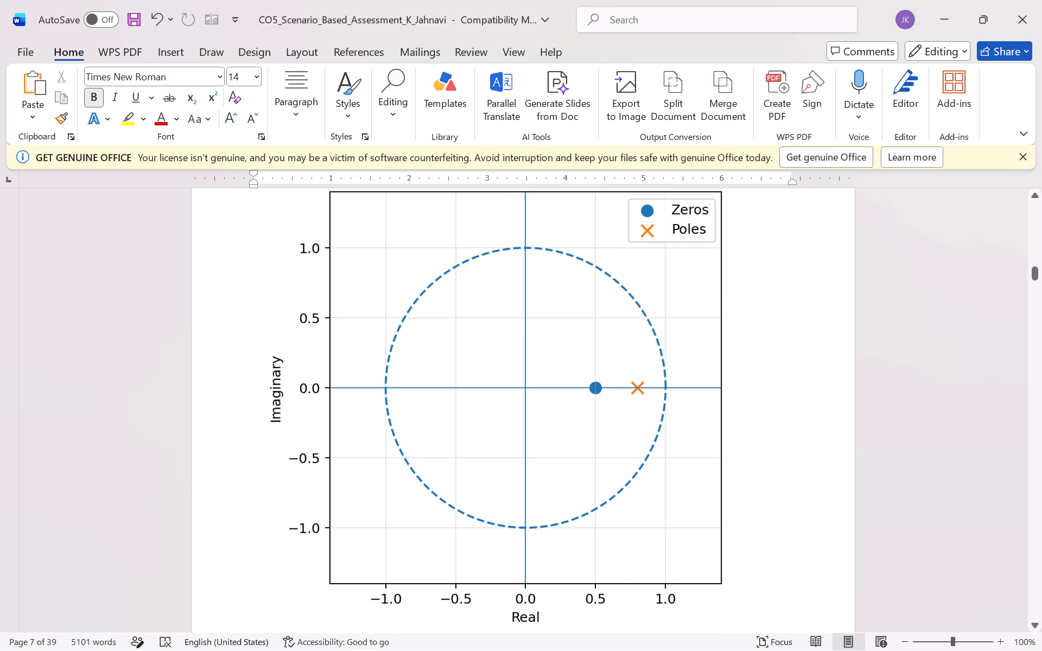
pyautogui.scroll(4, 328, 282)
pyautogui.scroll(-1, 328, 282)
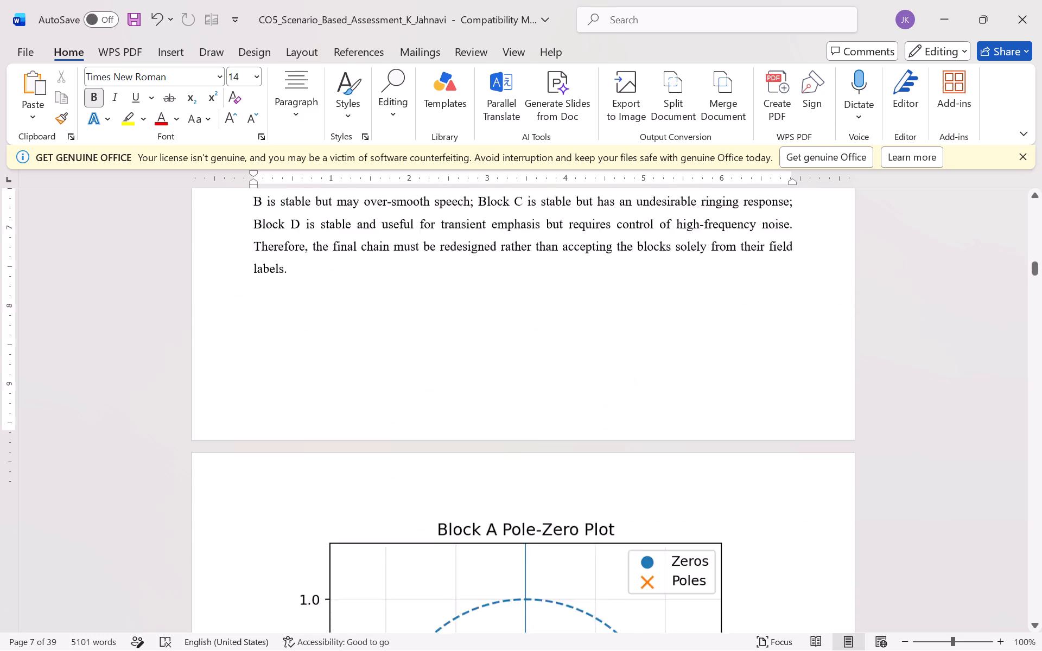
pyautogui.scroll(-2, 328, 282)
pyautogui.scroll(2, 328, 282)
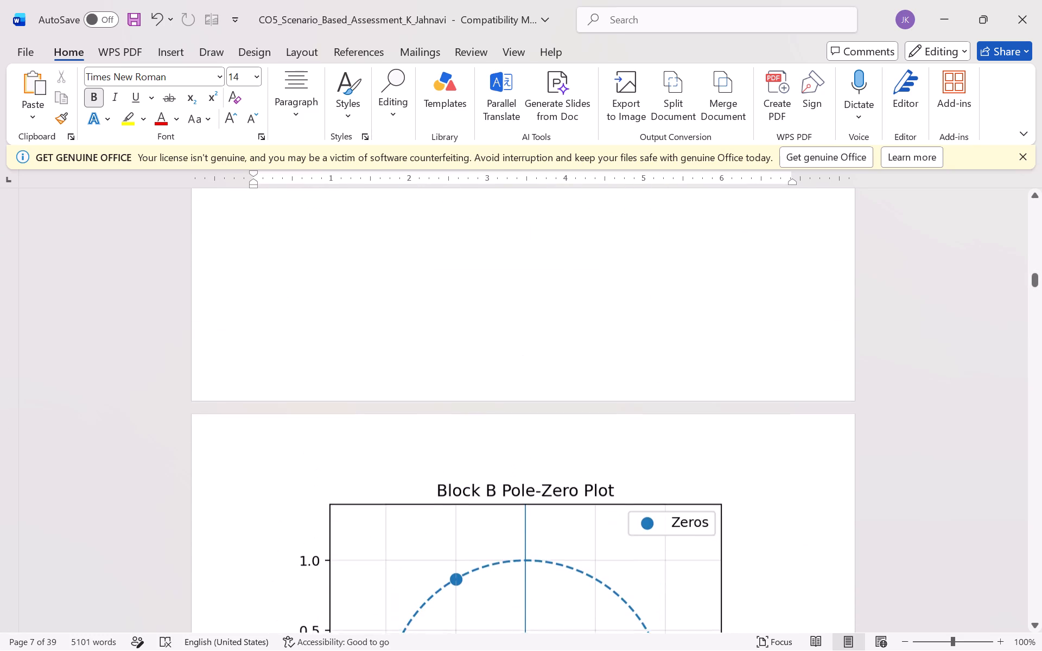
pyautogui.scroll(2, 328, 282)
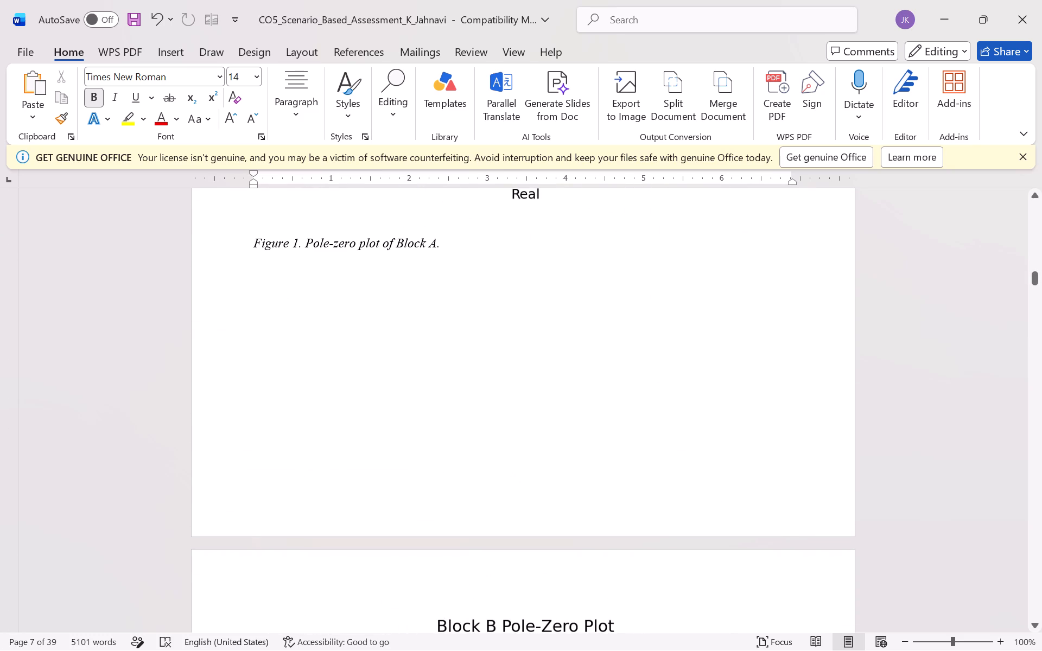
pyautogui.moveTo(252, 241); pyautogui.dragTo(444, 261)
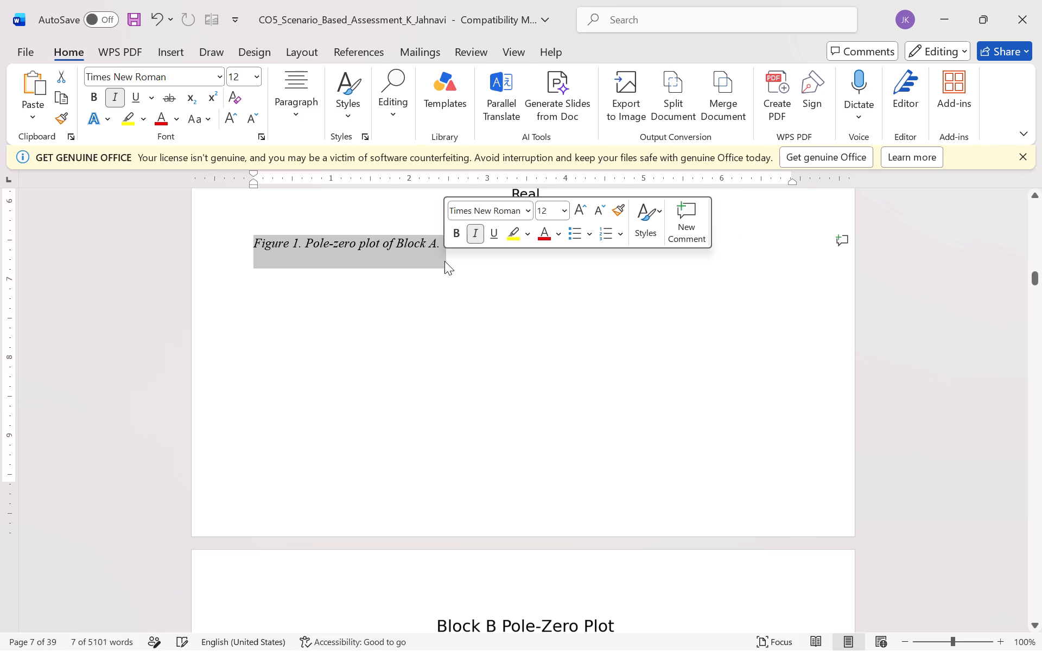
pyautogui.hotkey('ctrl', 'e')
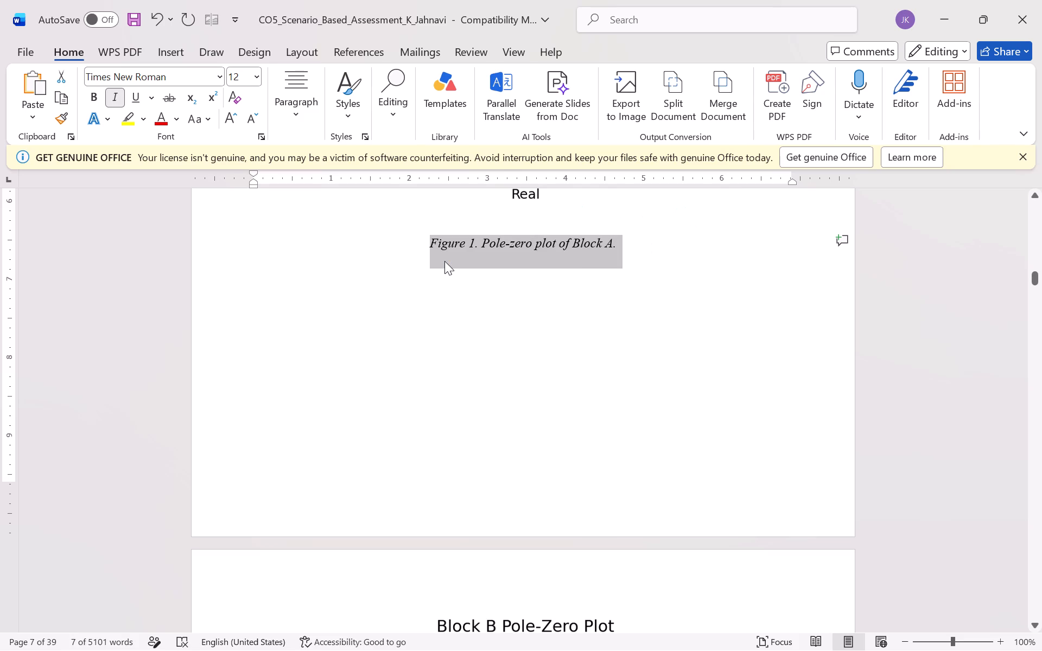
pyautogui.click(444, 261)
# Centre the Figure 2 caption under the Block B pole-zero plot.
pyautogui.scroll(-2, 454, 308)
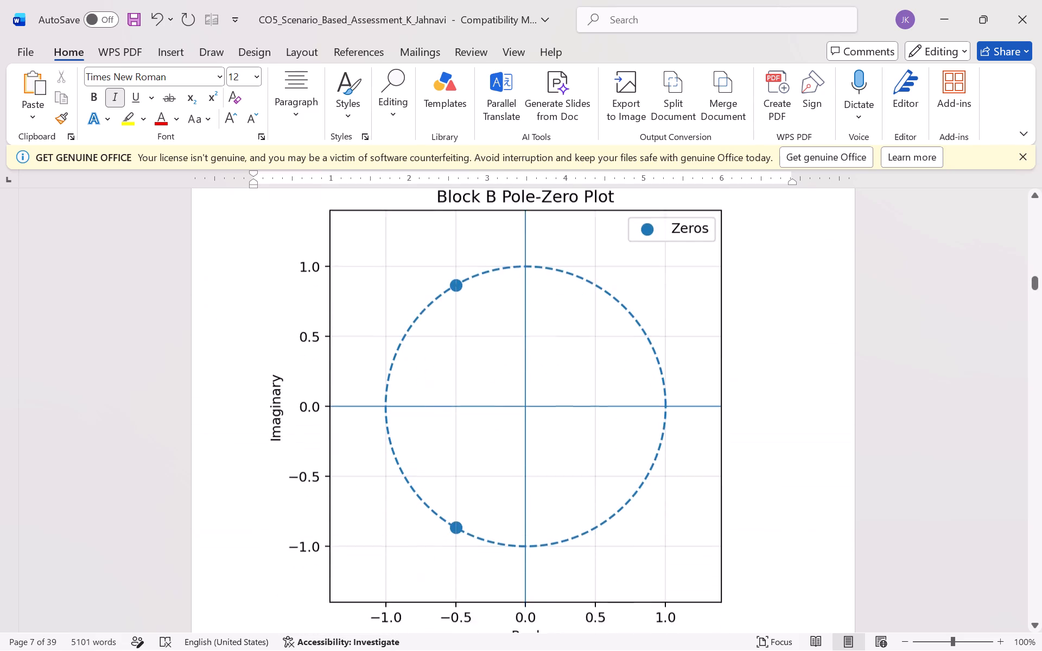
pyautogui.scroll(-3, 454, 308)
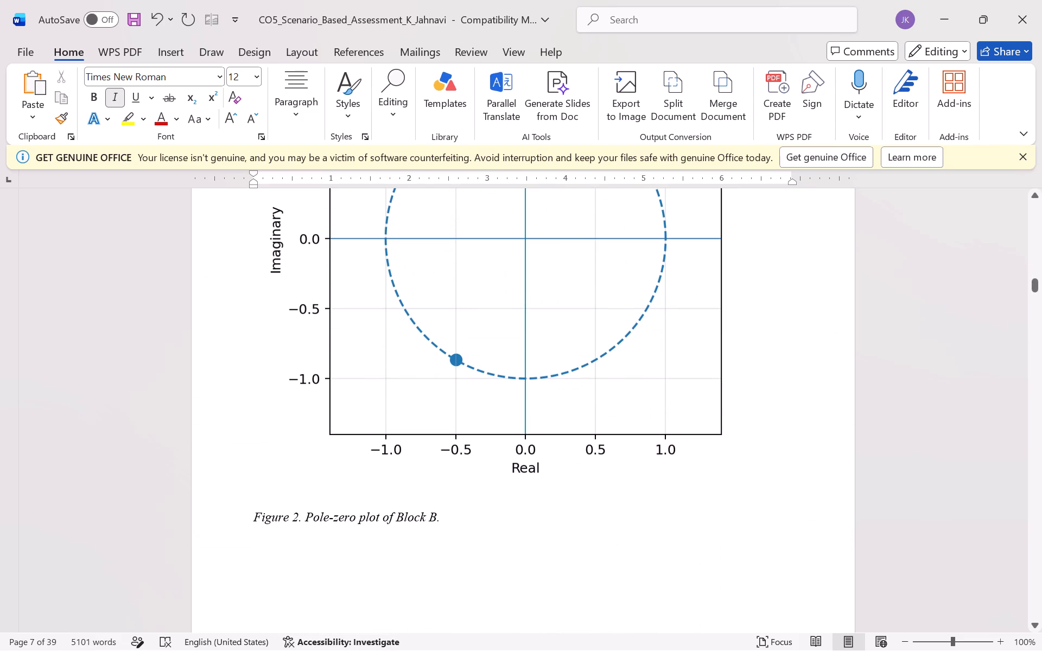
pyautogui.click(263, 512)
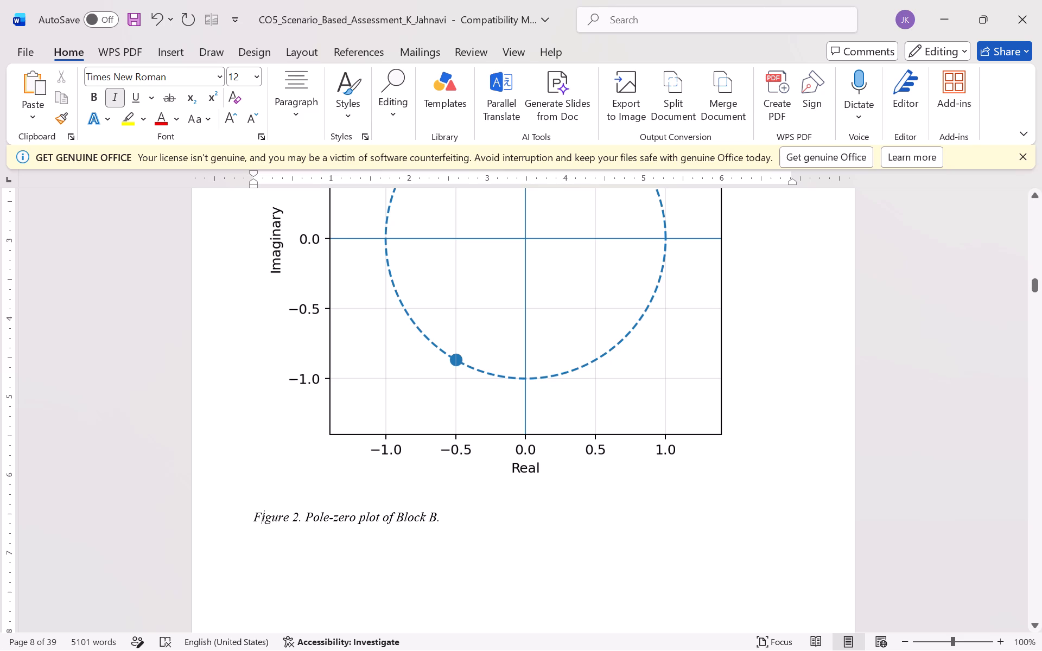
pyautogui.moveTo(447, 519); pyautogui.dragTo(252, 513)
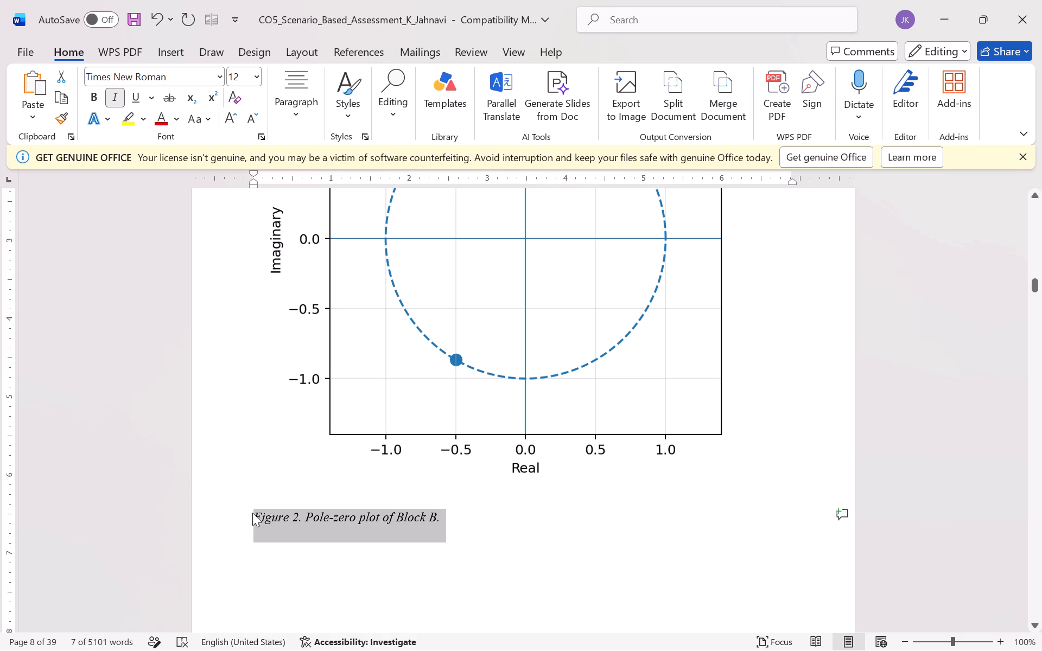
pyautogui.hotkey('ctrl', 'e')
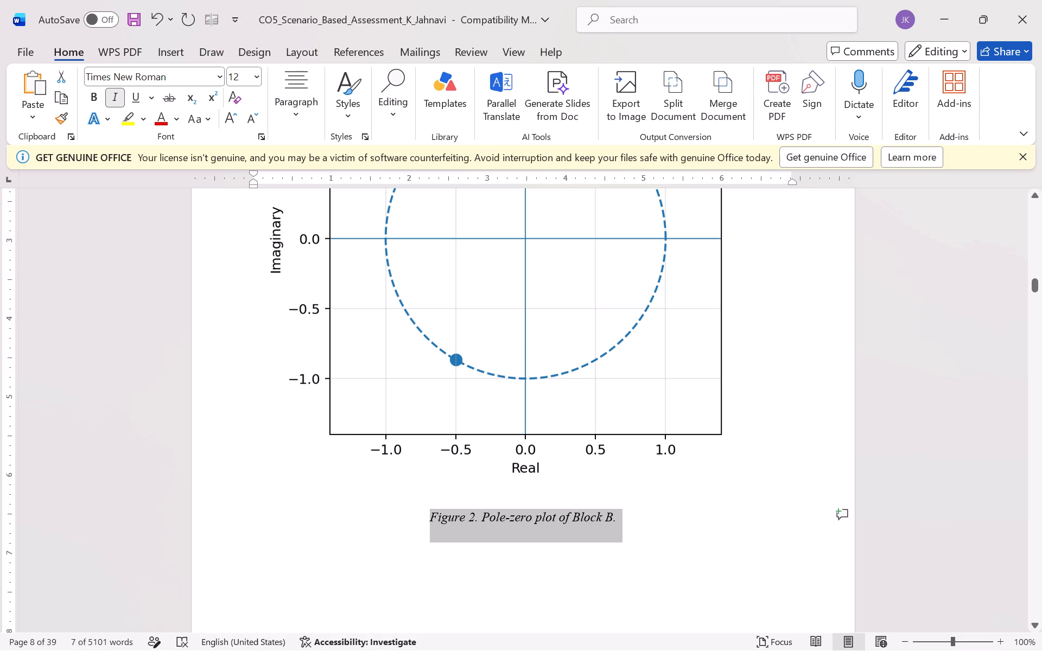
pyautogui.click(570, 566)
pyautogui.click(649, 522)
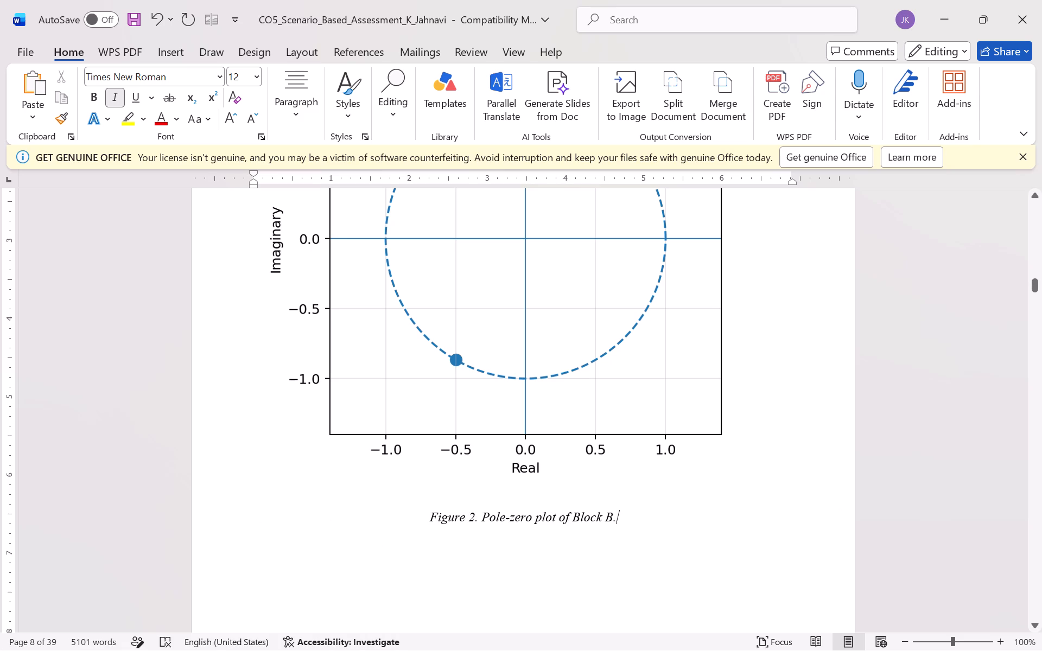
# Remove the trailing full stops from the Figure 2 and Figure 1 pole-zero plot captions.
pyautogui.press('BackSpace')
pyautogui.scroll(5, 649, 522)
pyautogui.scroll(-1, 649, 522)
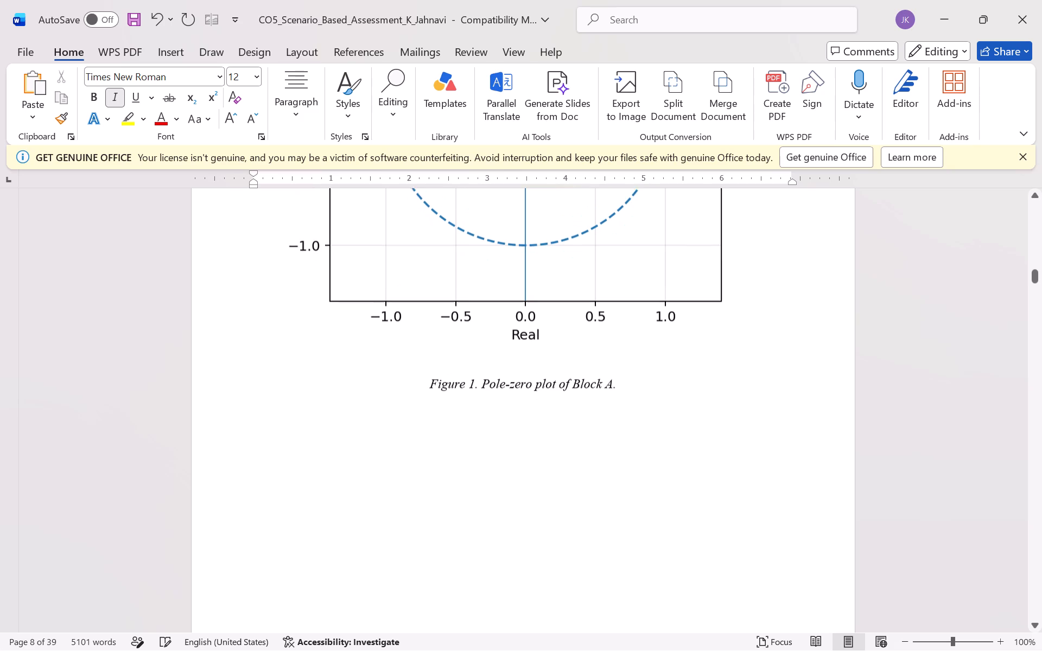
pyautogui.scroll(-1, 649, 522)
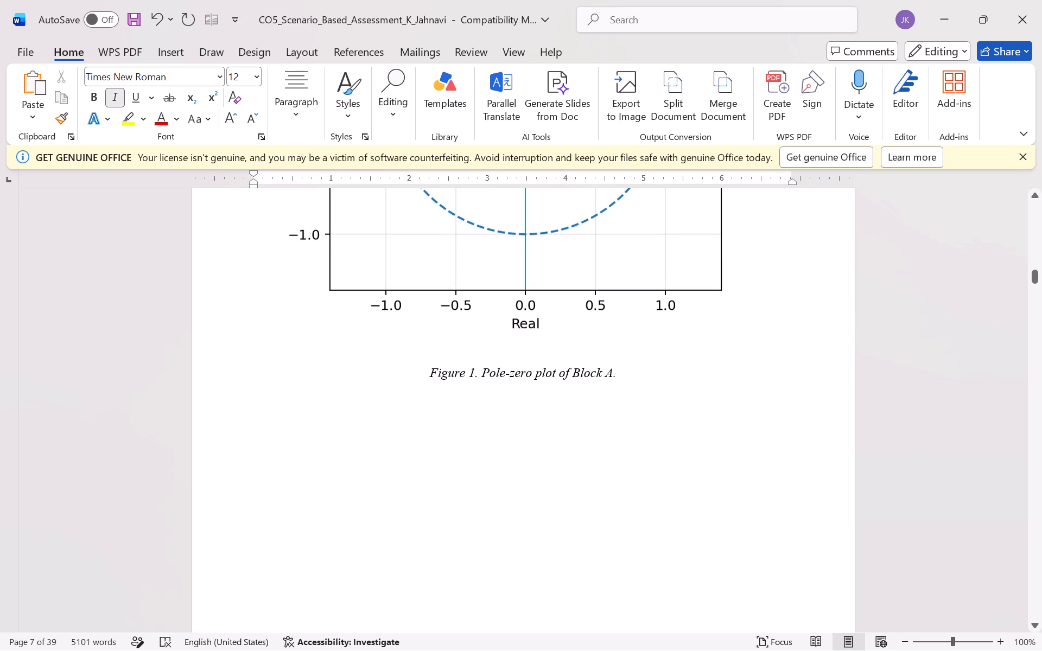
pyautogui.click(620, 374)
pyautogui.press('BackSpace')
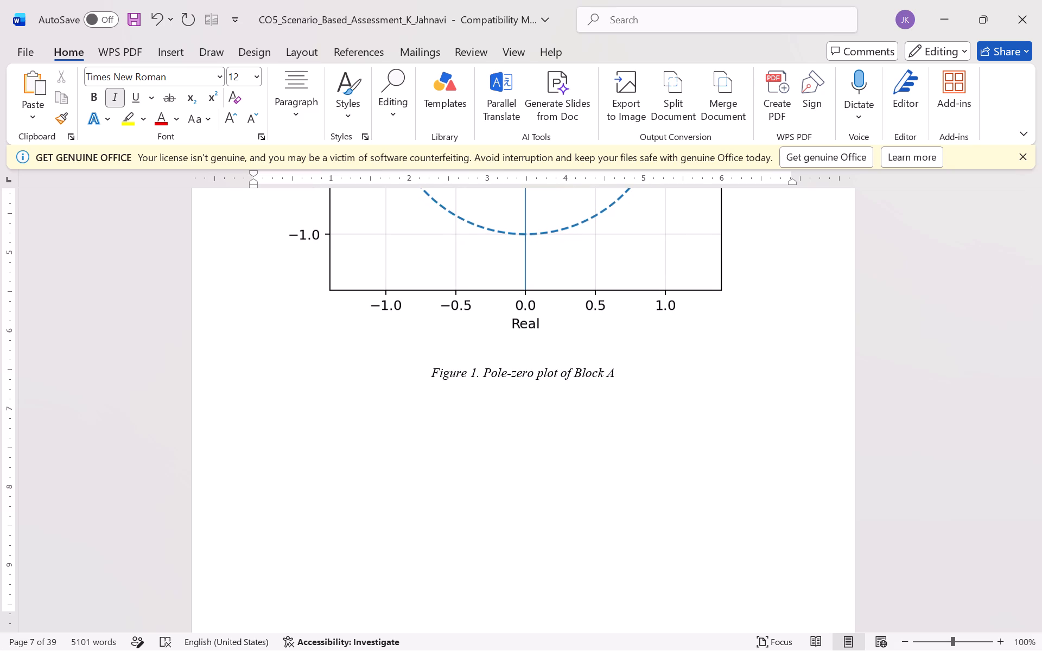
# Centre the Figure 3 caption under the Block C pole-zero plot and remove its trailing full stop.
pyautogui.scroll(-2, 620, 374)
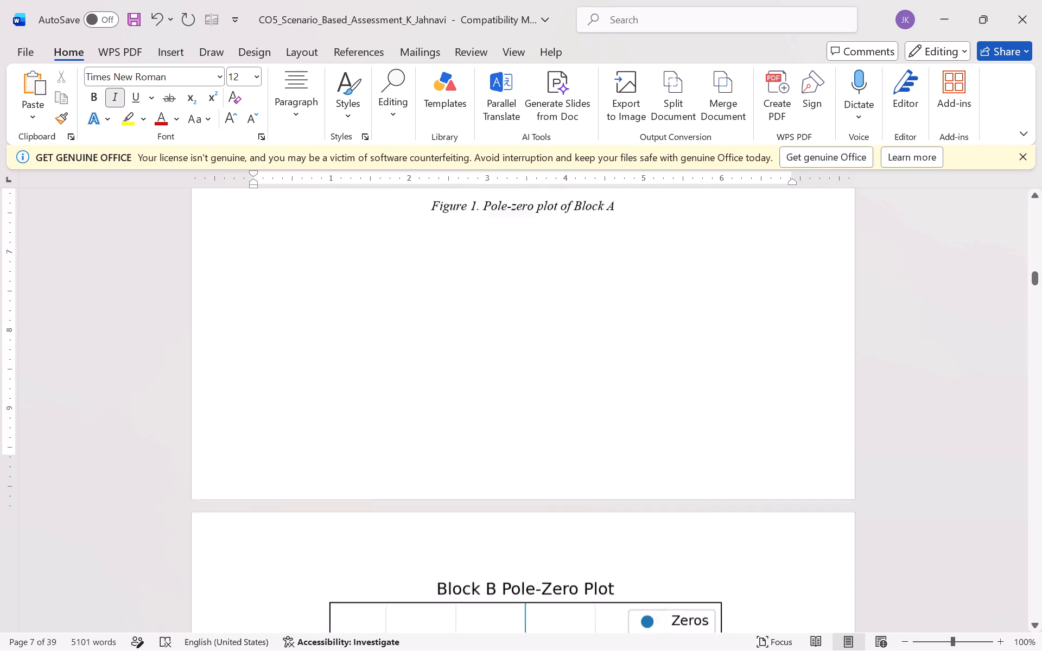
pyautogui.scroll(-4, 620, 374)
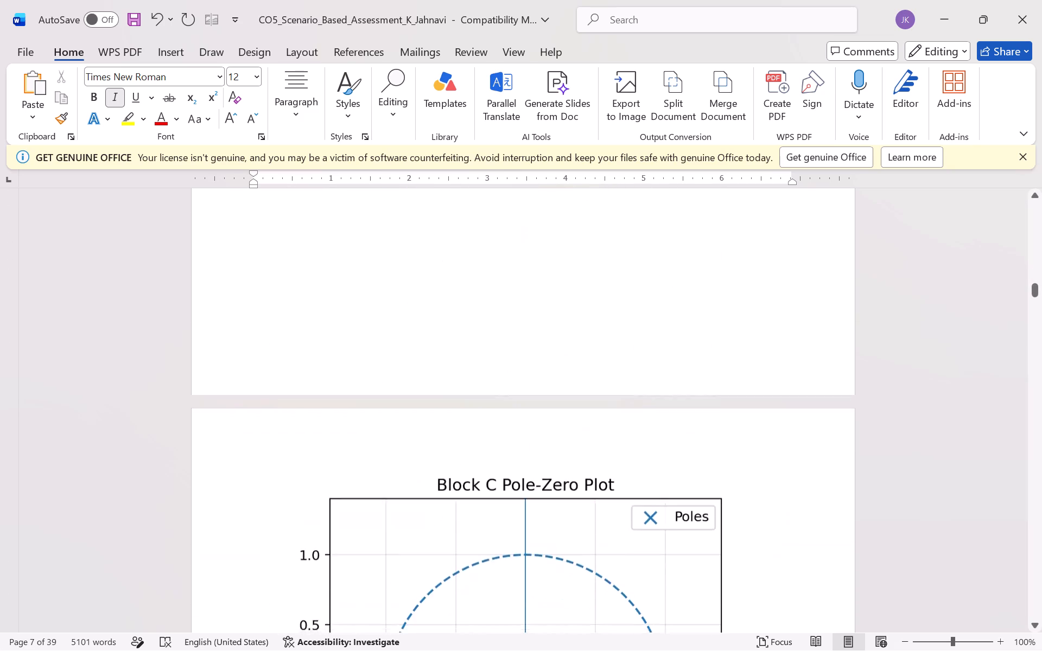
pyautogui.scroll(-2, 620, 374)
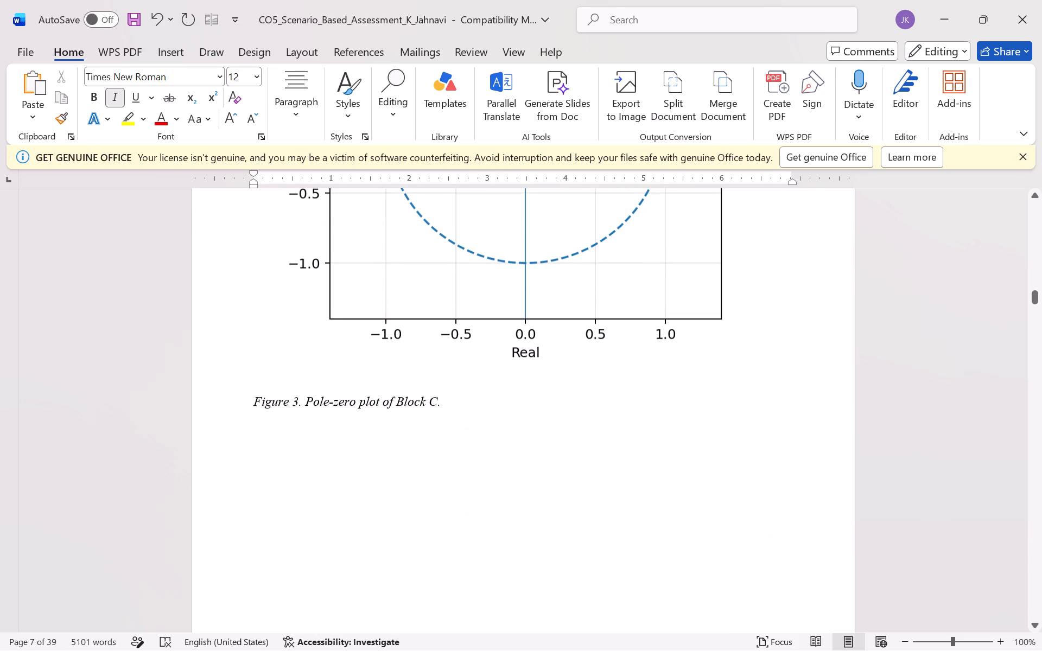
pyautogui.click(445, 410)
pyautogui.moveTo(445, 410); pyautogui.dragTo(258, 411)
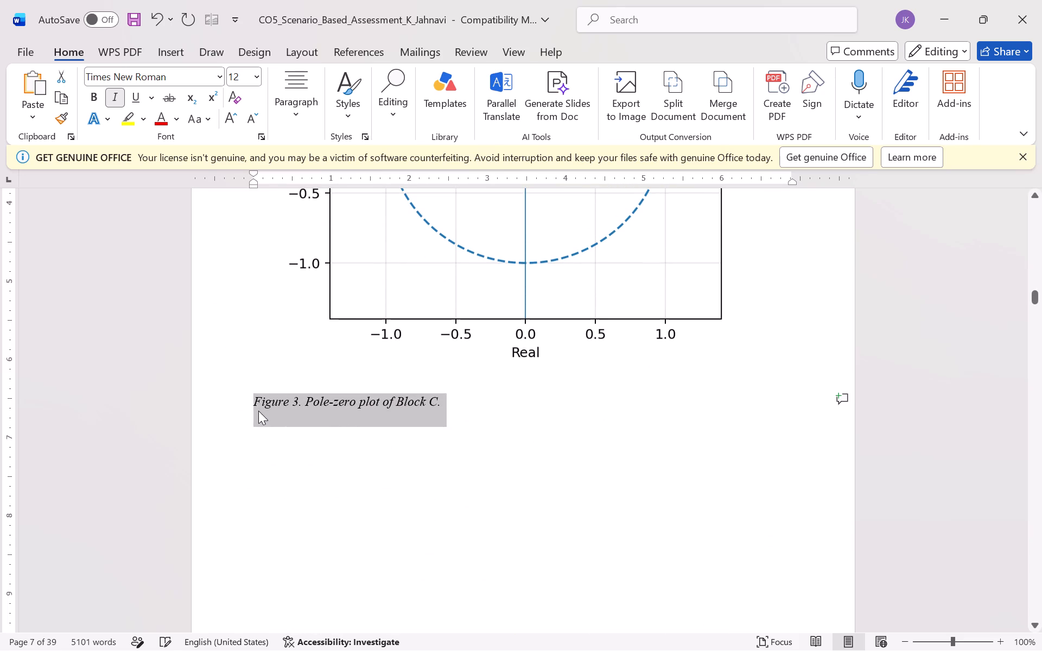
pyautogui.hotkey('ctrl', 'e')
pyautogui.click(643, 394)
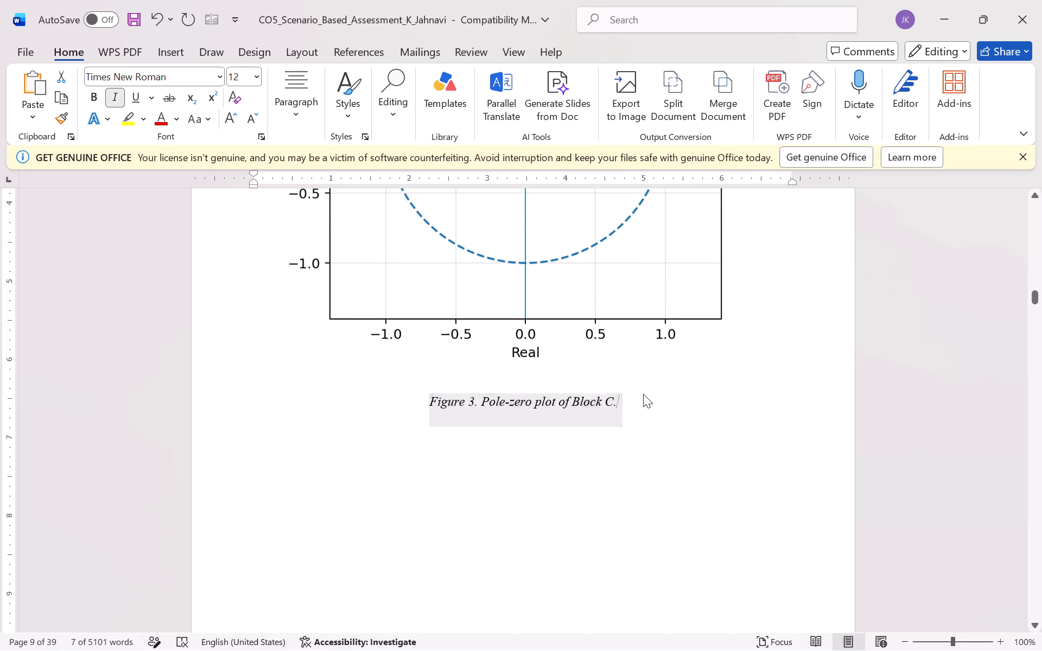
pyautogui.press('BackSpace')
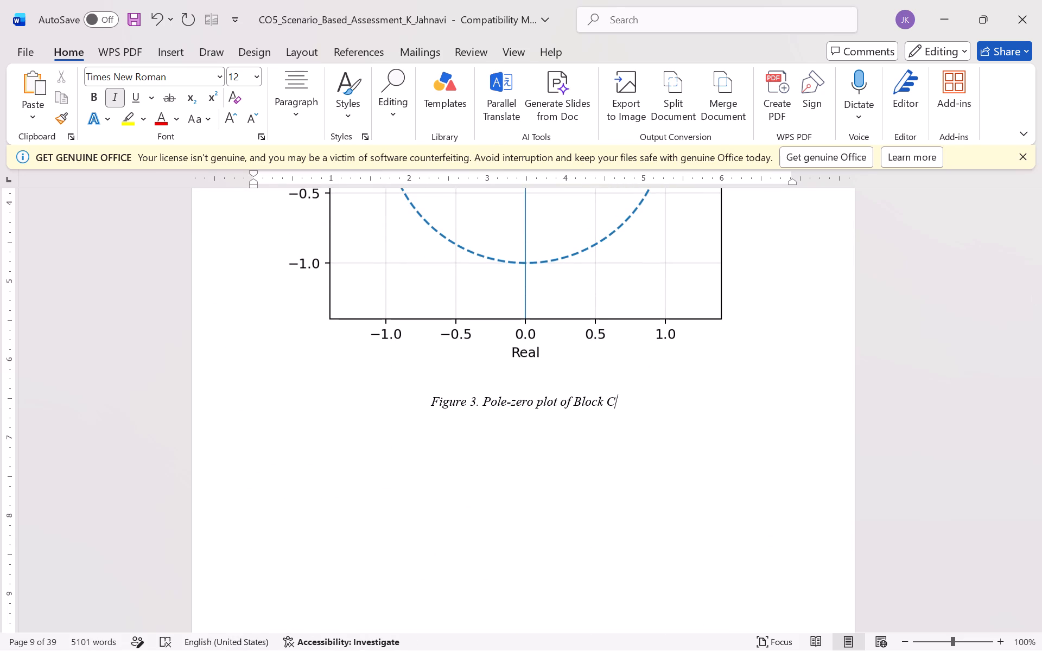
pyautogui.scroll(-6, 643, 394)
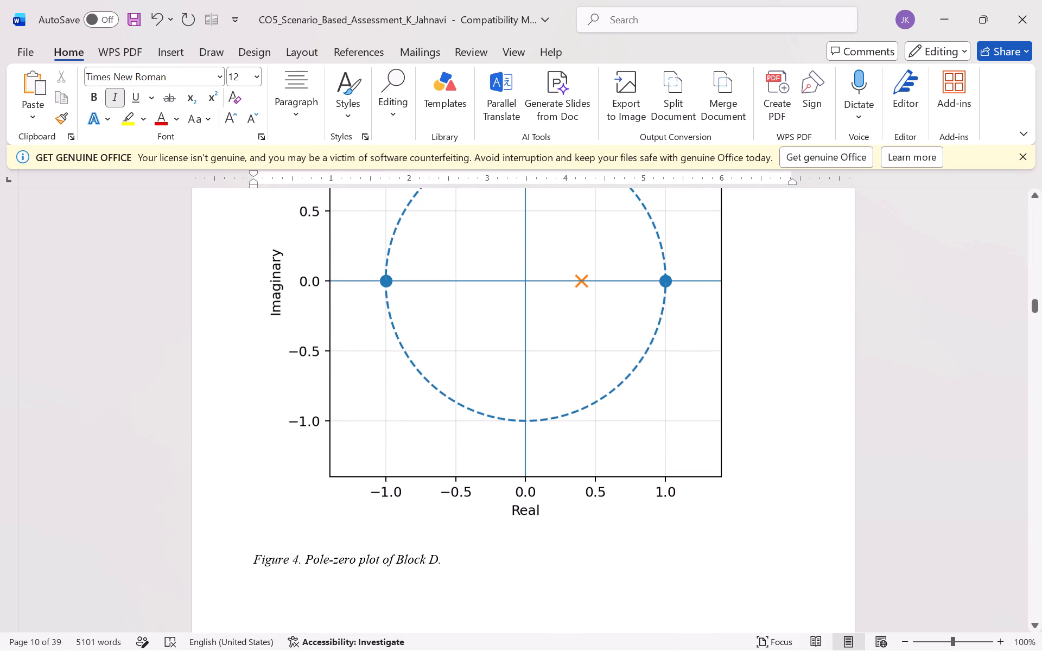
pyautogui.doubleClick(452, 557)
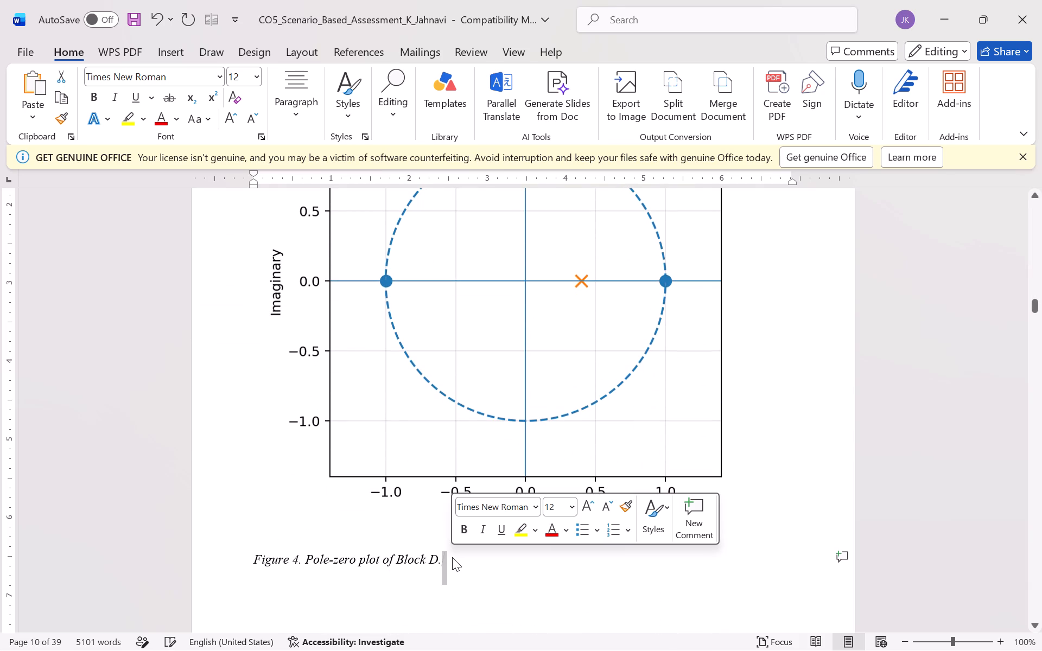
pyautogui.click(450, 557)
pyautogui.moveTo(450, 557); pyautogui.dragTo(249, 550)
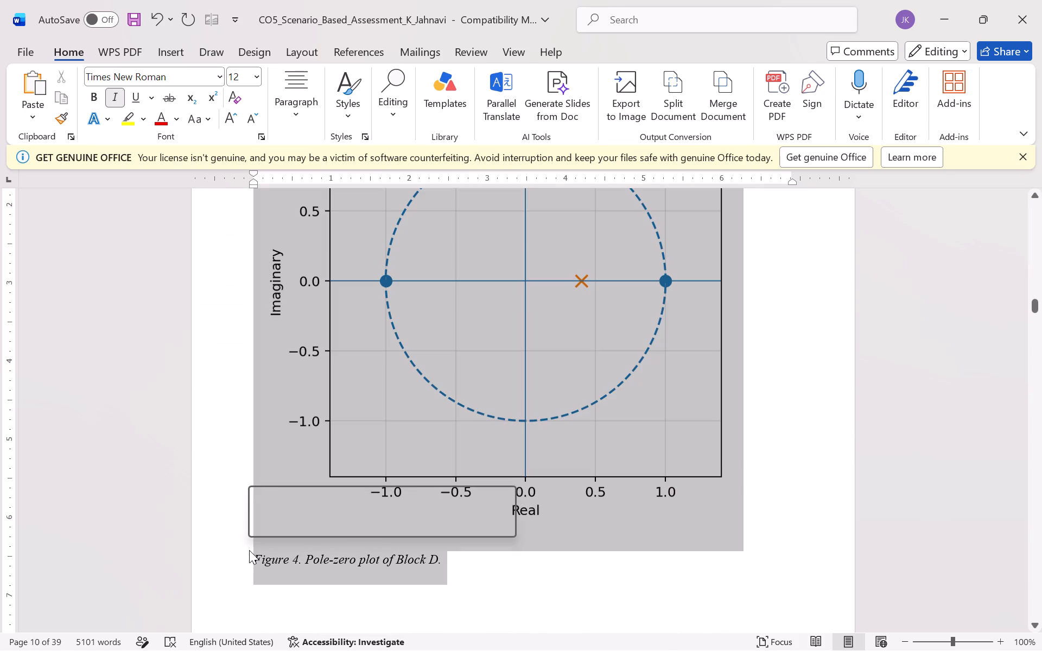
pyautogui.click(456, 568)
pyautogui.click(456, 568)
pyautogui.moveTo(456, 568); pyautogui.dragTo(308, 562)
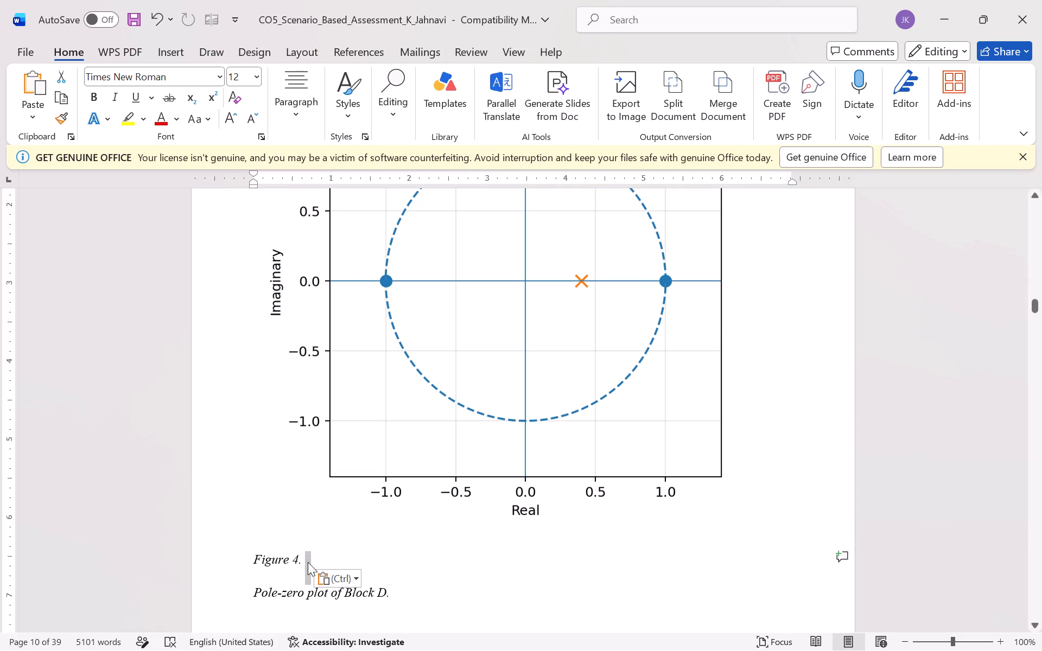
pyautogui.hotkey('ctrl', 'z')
# Centre the Figure 4 caption under the Block D pole-zero plot and remove its trailing full stop.
pyautogui.moveTo(248, 561); pyautogui.dragTo(450, 568)
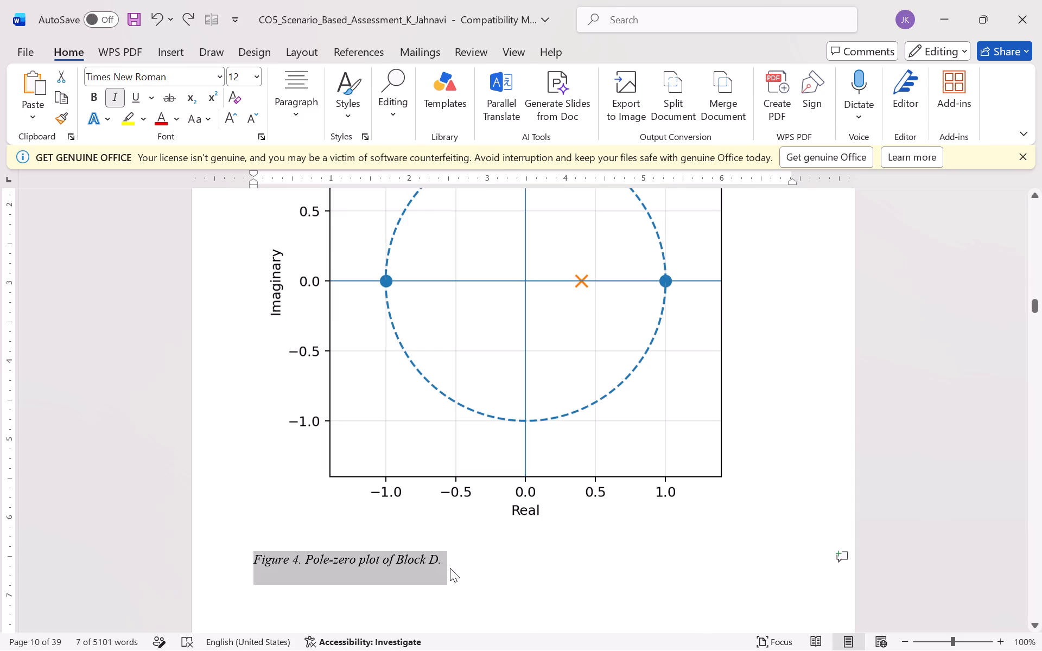
pyautogui.hotkey('ctrl', 'e')
pyautogui.click(632, 575)
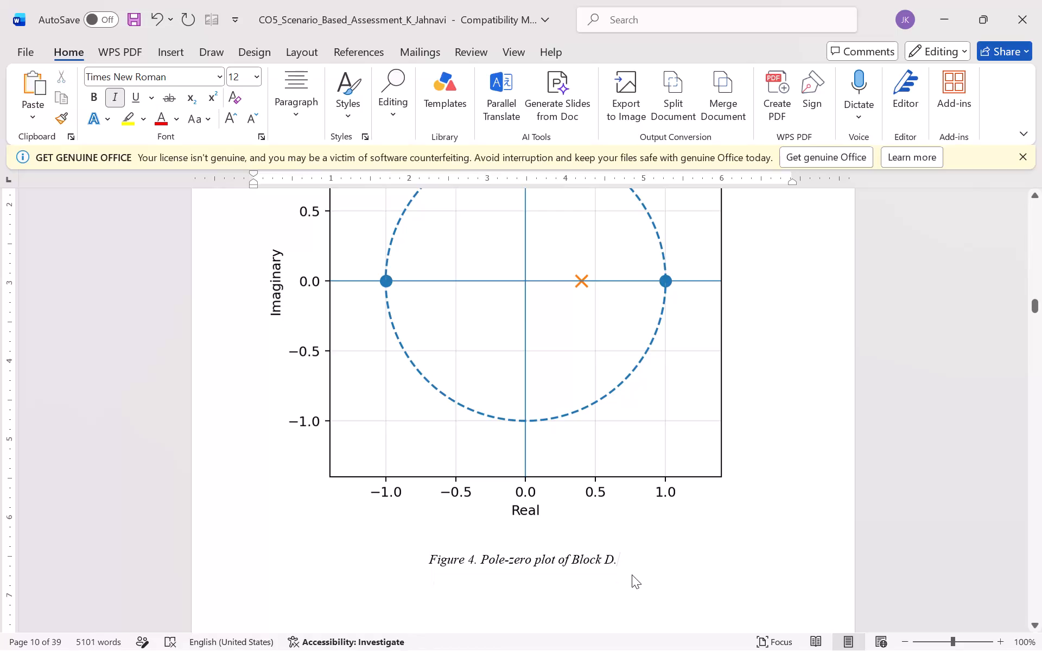
pyautogui.press('BackSpace')
# Delete the marks and Bloom levels line and the introductory paragraph between the Stage 2 heading and section 2.1.
pyautogui.scroll(-3, 632, 575)
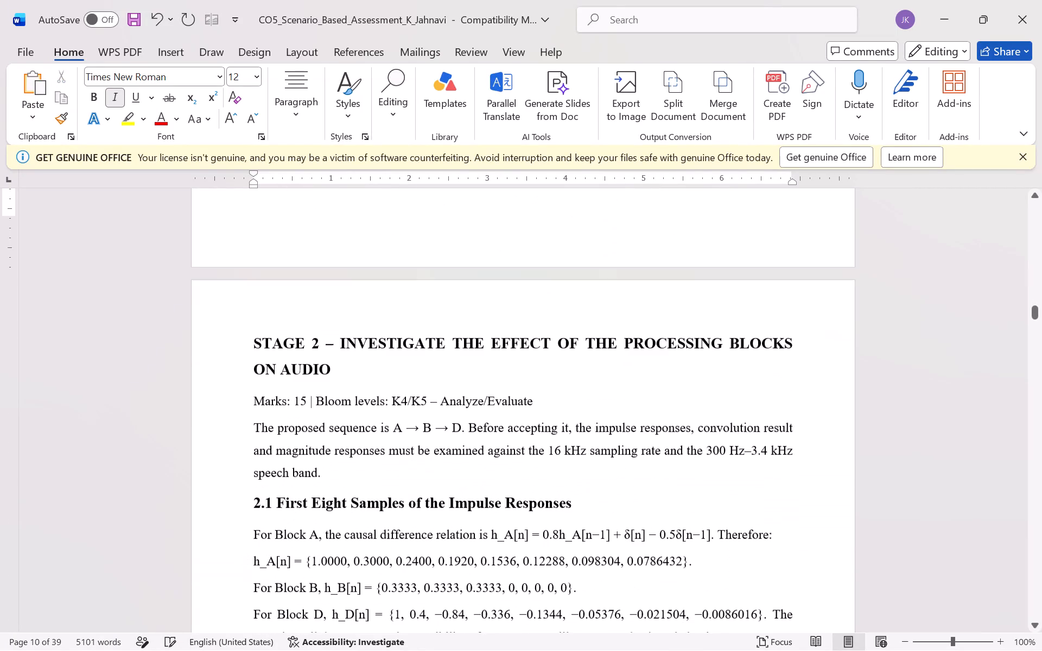
pyautogui.scroll(-2, 632, 575)
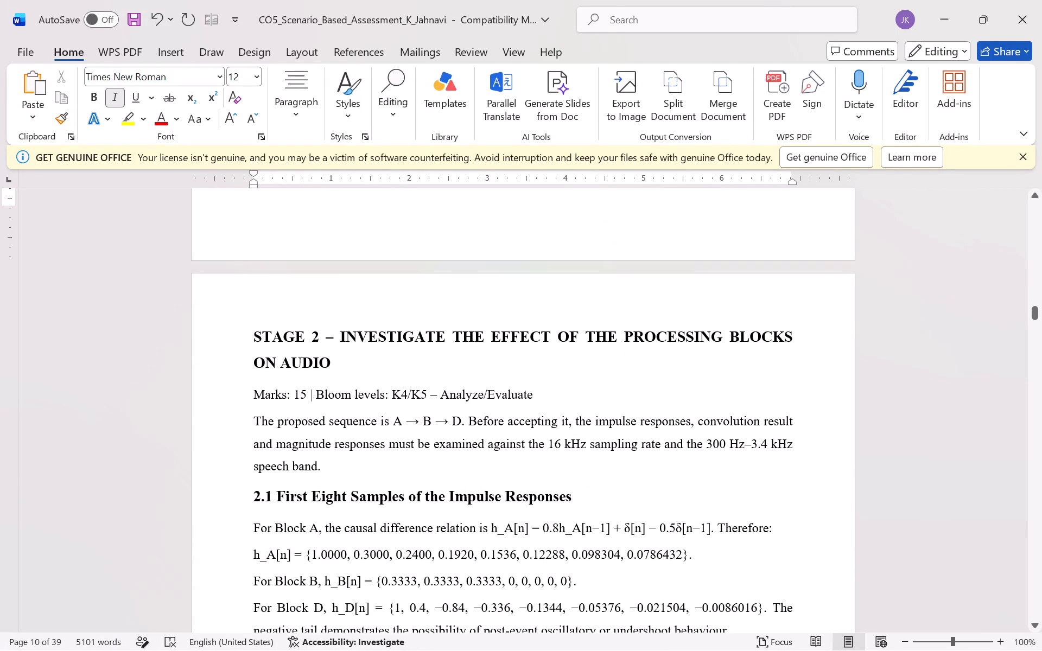
pyautogui.moveTo(552, 398); pyautogui.dragTo(511, 394)
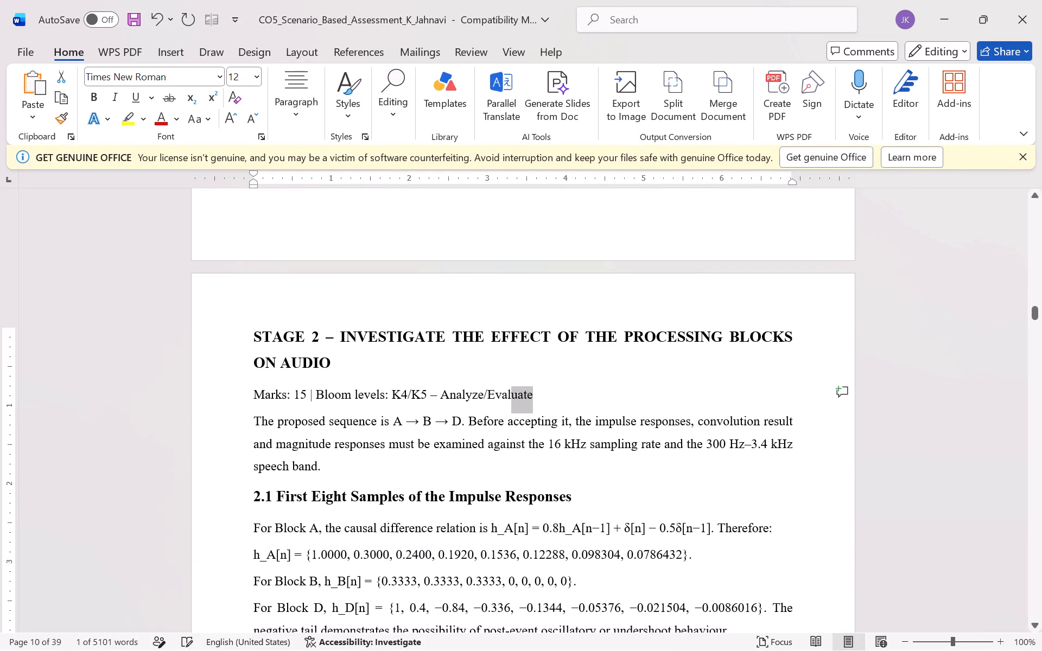
pyautogui.moveTo(250, 392); pyautogui.dragTo(328, 477)
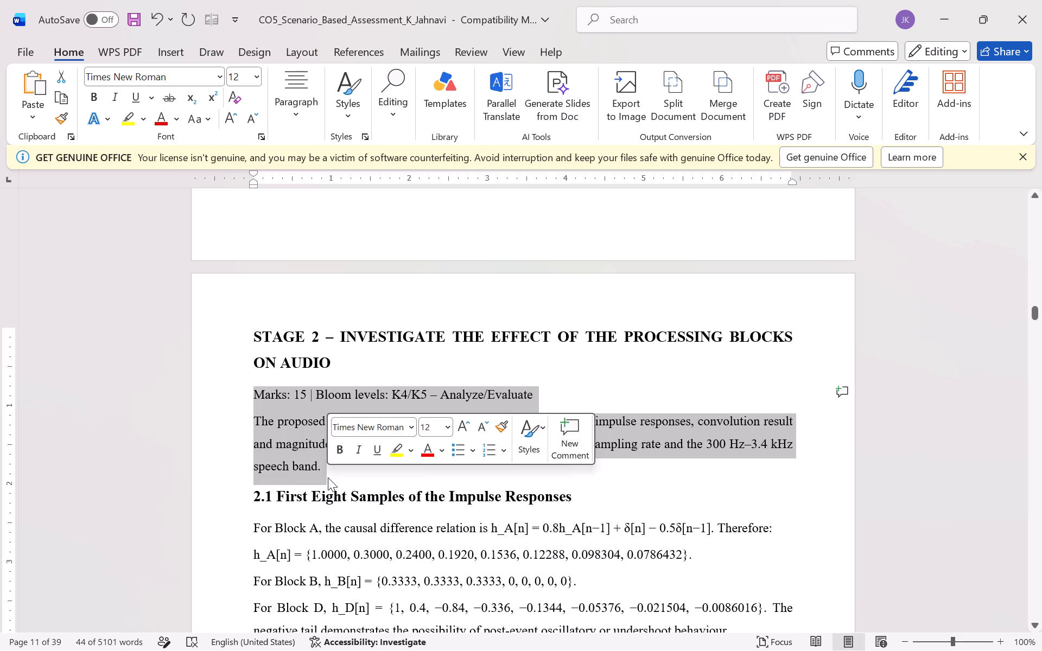
pyautogui.press('BackSpace')
# Centre the Figure 5 caption under the Block A impulse response plot and remove its trailing full stop.
pyautogui.scroll(-2, 328, 477)
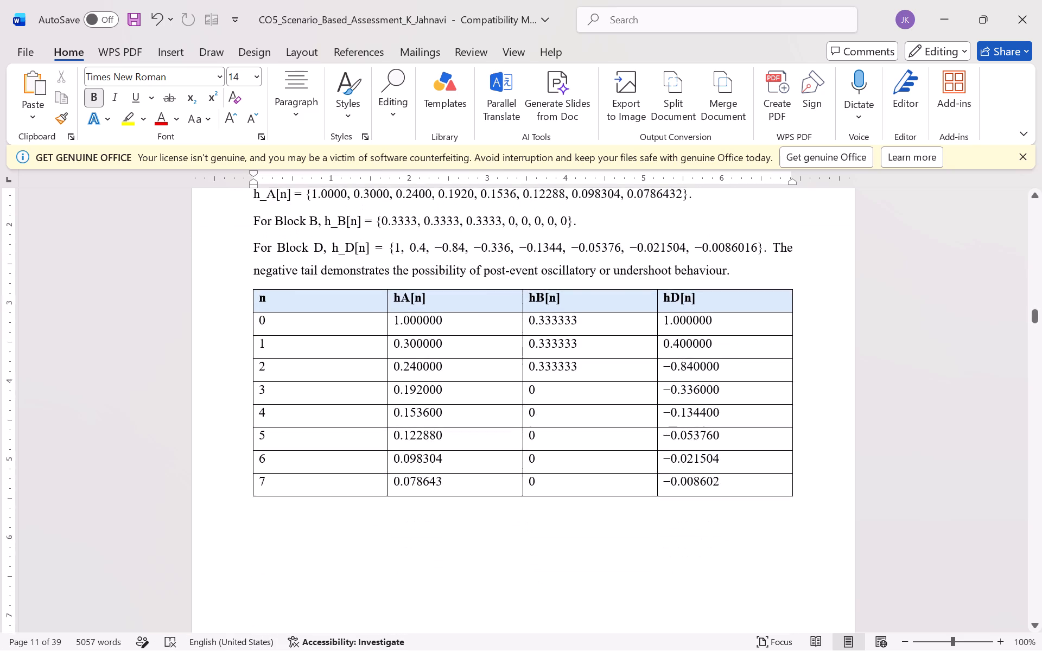
pyautogui.scroll(-3, 328, 477)
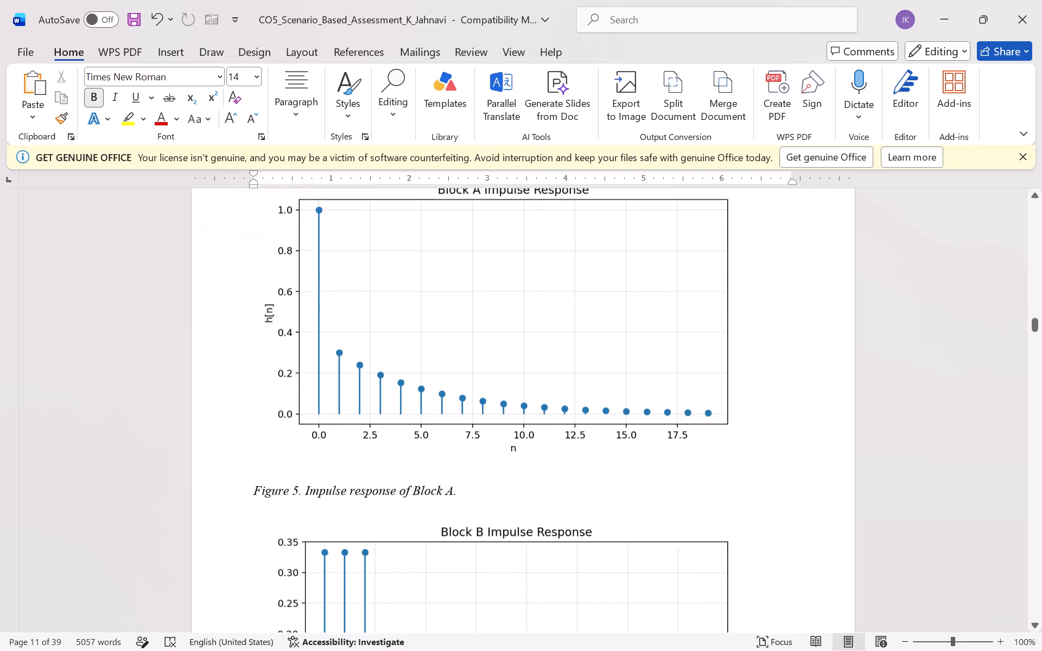
pyautogui.scroll(-2, 328, 477)
pyautogui.moveTo(252, 455); pyautogui.dragTo(458, 426)
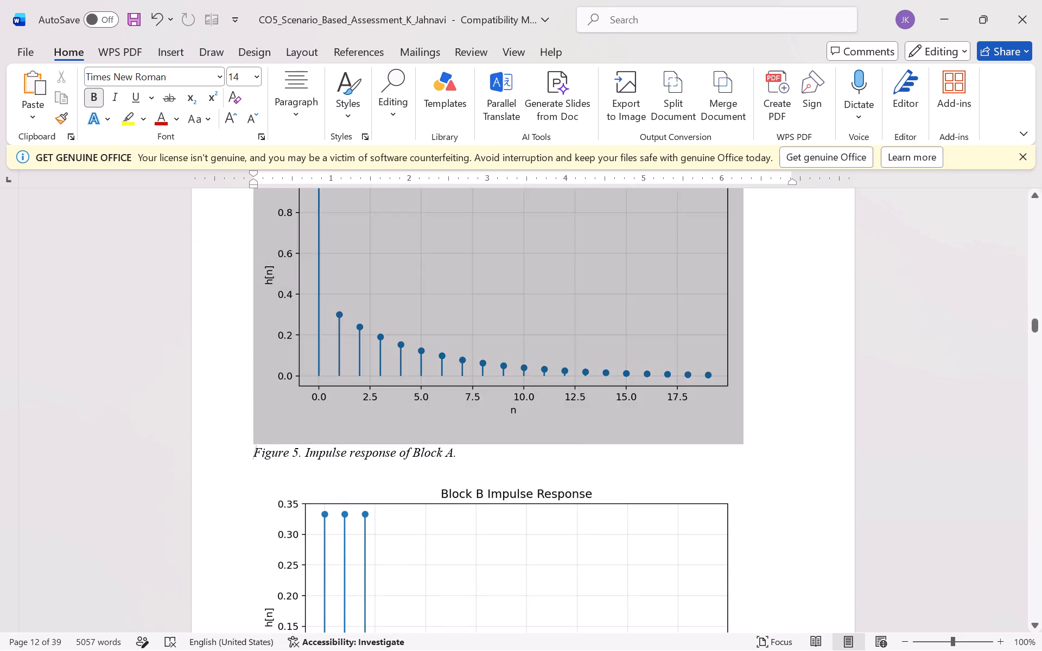
pyautogui.moveTo(458, 426); pyautogui.dragTo(473, 457)
pyautogui.hotkey('ctrl', 'e')
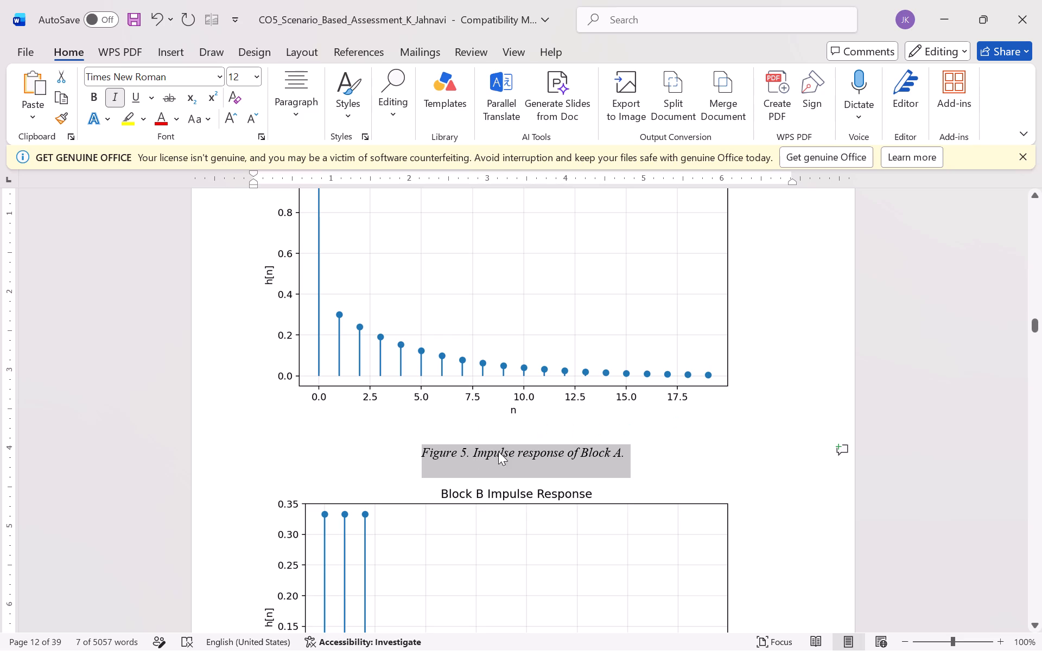
pyautogui.click(662, 451)
pyautogui.press('BackSpace')
# Centre the Figure 6 caption under the Block B impulse response plot and remove its trailing full stop.
pyautogui.scroll(-4, 662, 451)
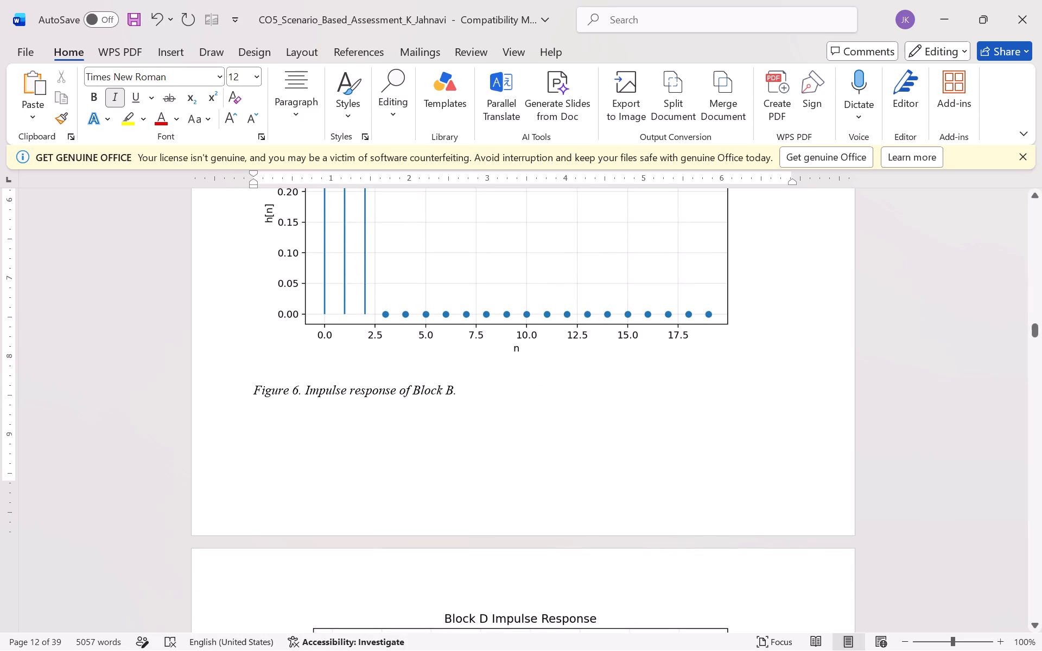
pyautogui.moveTo(467, 395); pyautogui.dragTo(271, 390)
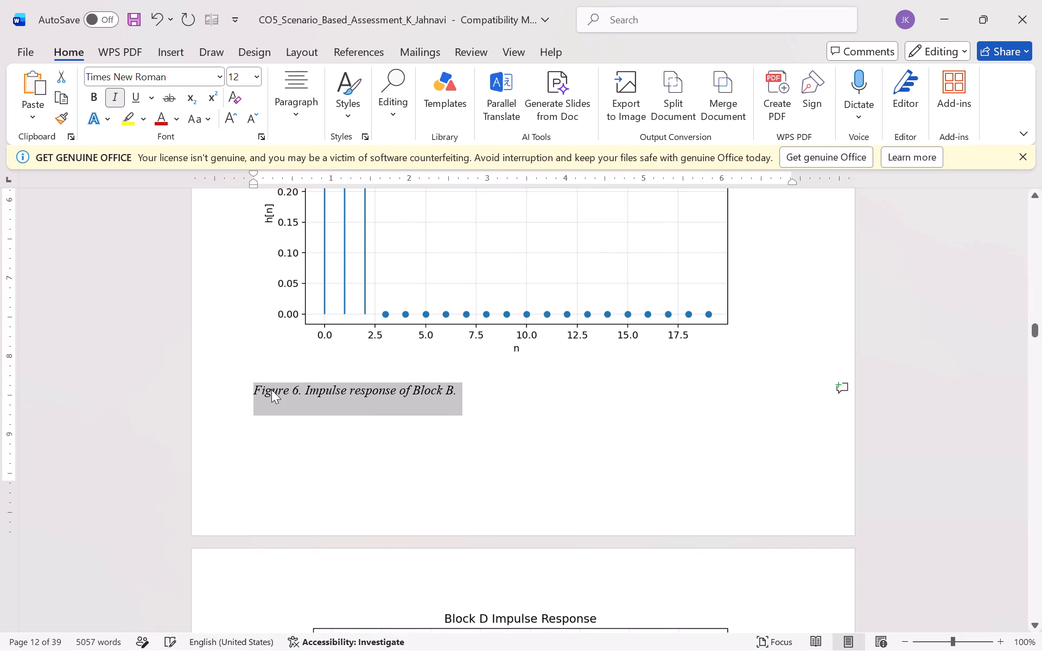
pyautogui.hotkey('ctrl', 'e')
pyautogui.click(271, 390)
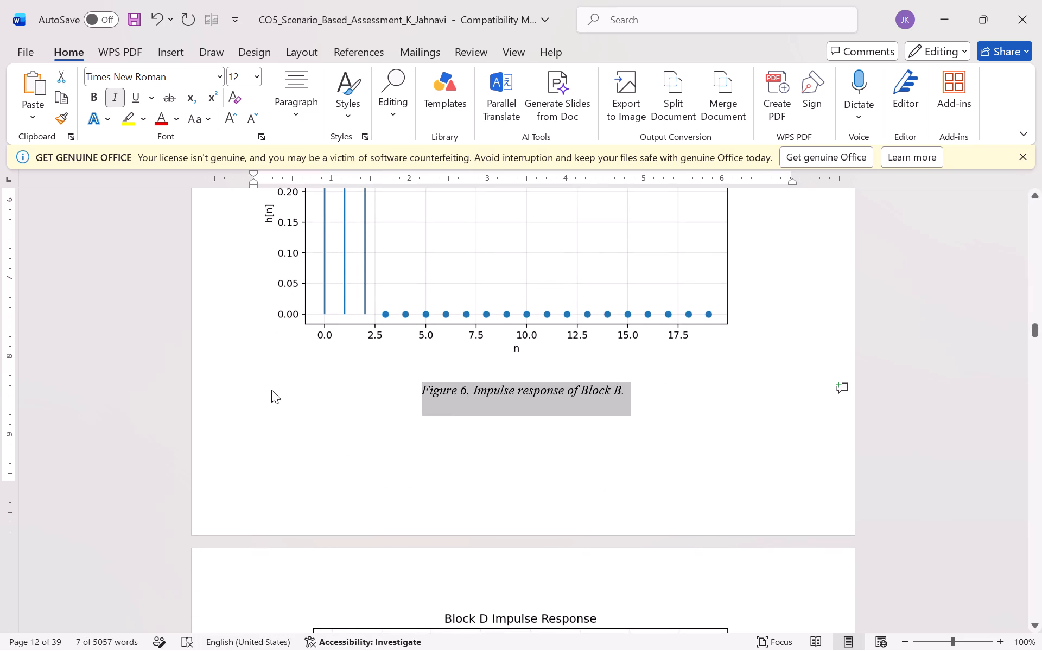
pyautogui.click(649, 412)
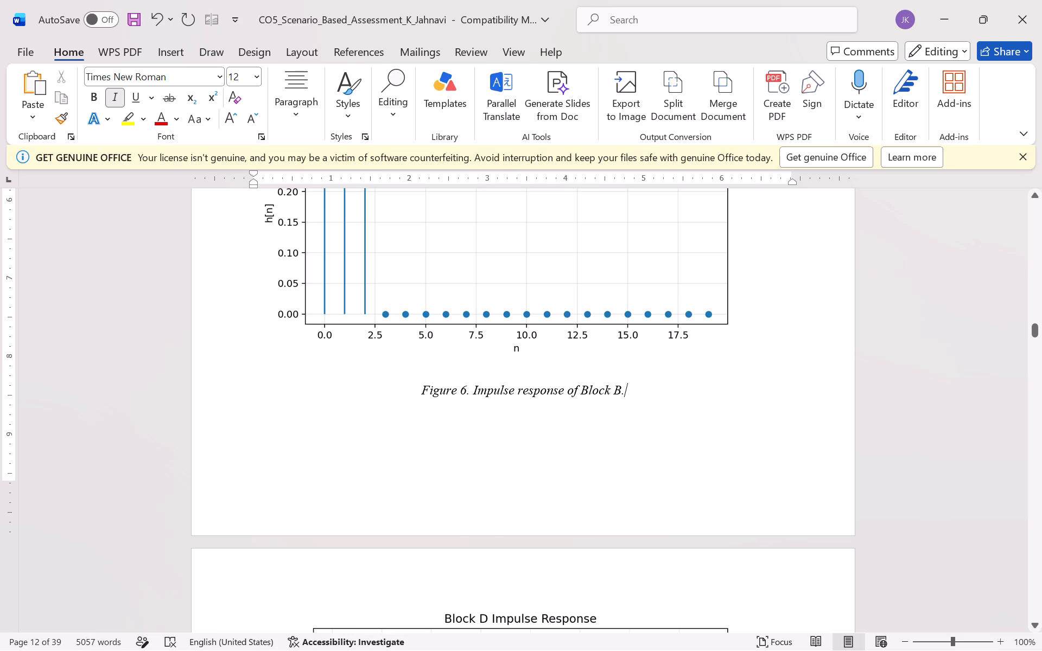
pyautogui.press('BackSpace')
# Centre the Figure 7 caption under the Block D impulse response plot and remove its trailing full stop.
pyautogui.scroll(-4, 649, 412)
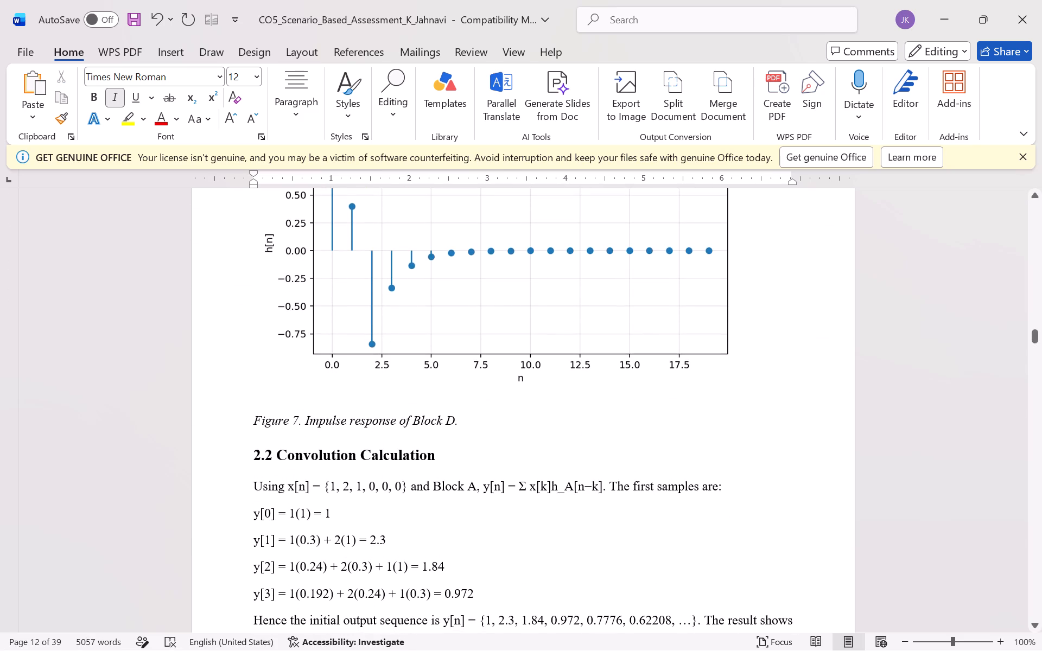
pyautogui.click(463, 426)
pyautogui.moveTo(463, 426); pyautogui.dragTo(373, 427)
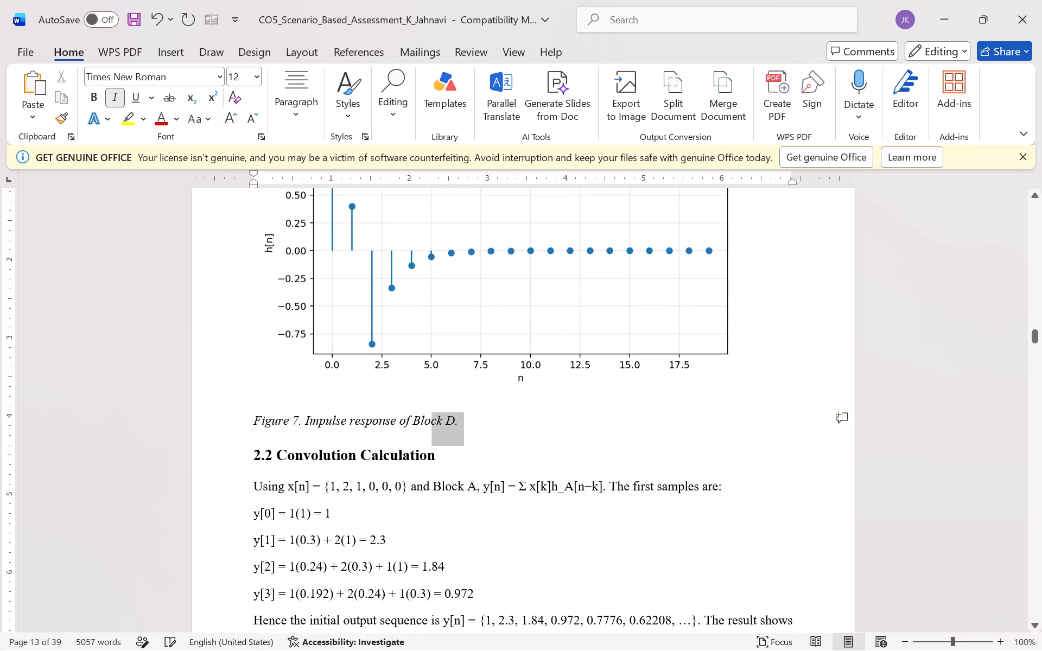
pyautogui.moveTo(373, 427); pyautogui.dragTo(262, 430)
pyautogui.hotkey('ctrl', 'e')
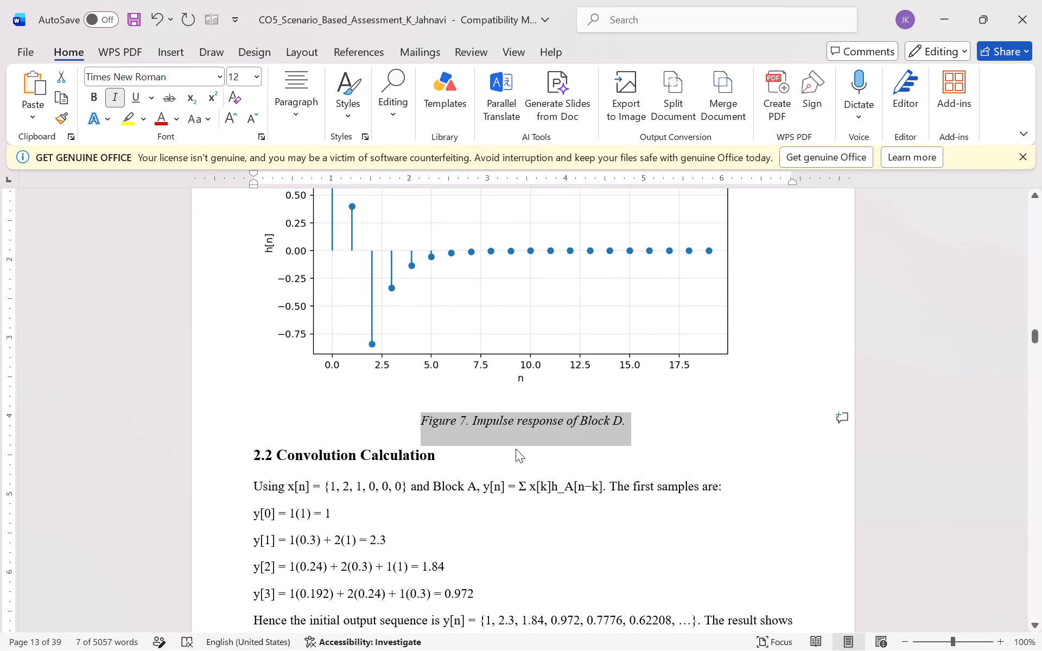
pyautogui.click(640, 417)
pyautogui.press('BackSpace')
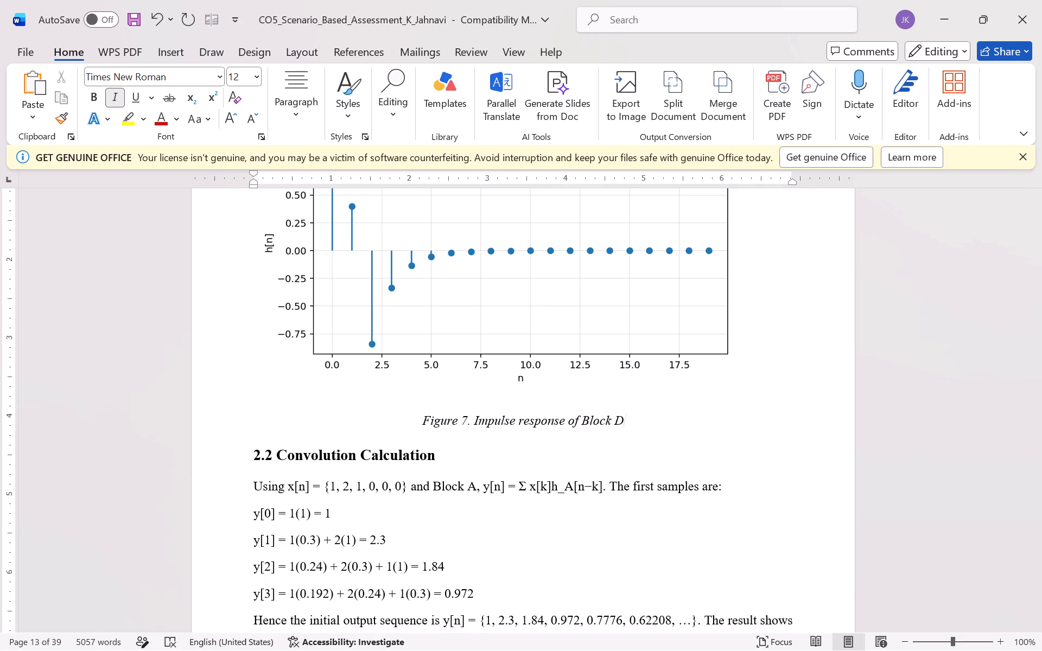
pyautogui.scroll(-3, 640, 417)
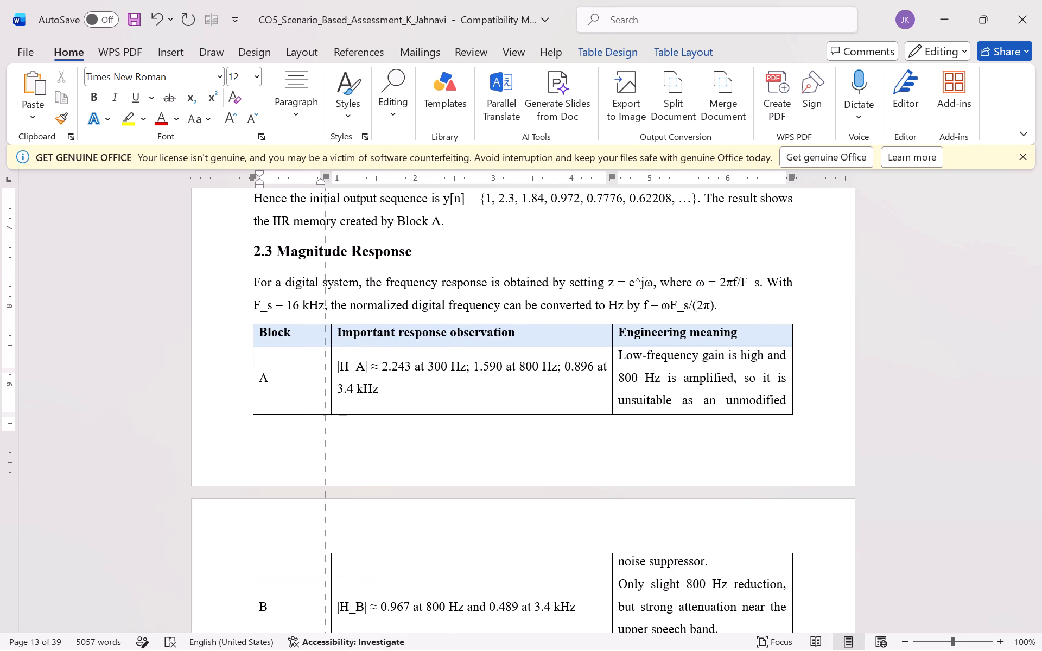
pyautogui.moveTo(325, 395); pyautogui.dragTo(306, 392)
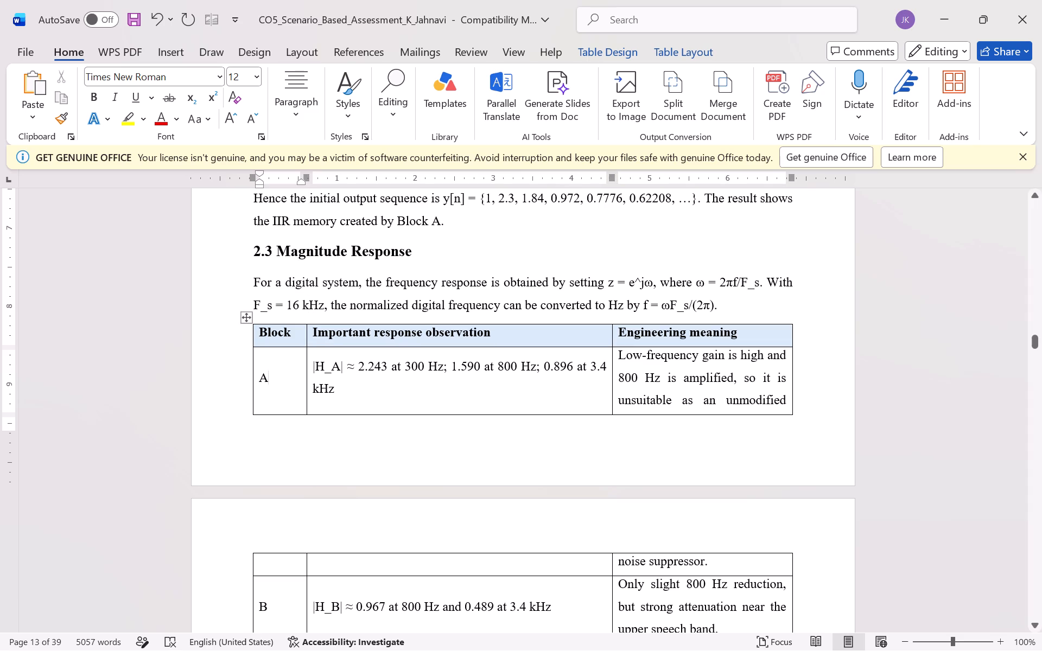
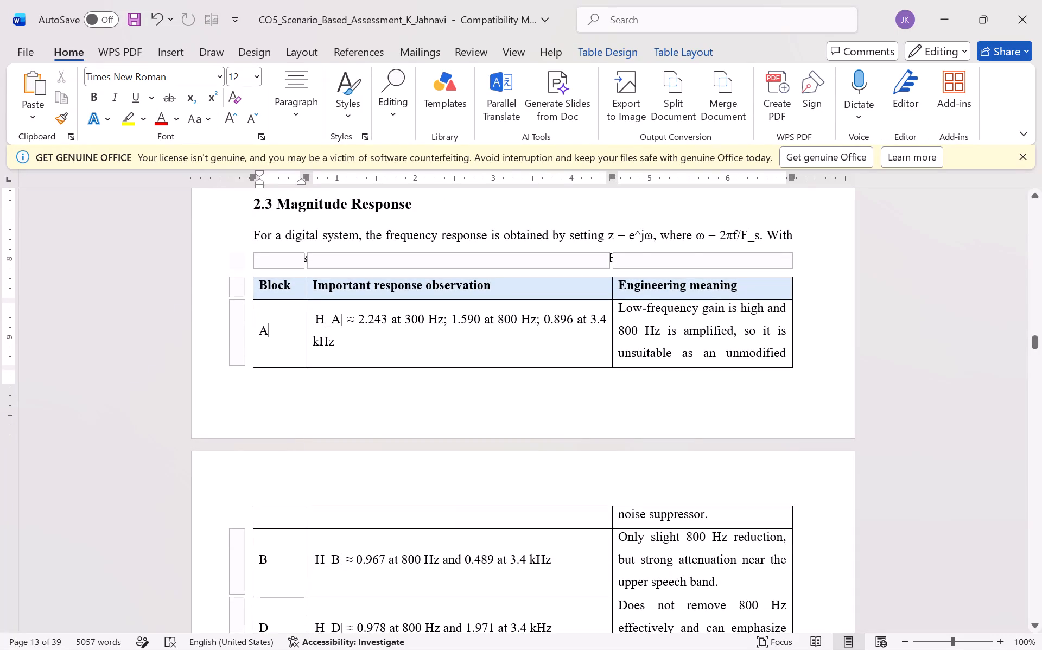
# Narrow the Important response observation column of the section 2.3 table to about 3 in, widening the Engineering meaning column.
pyautogui.click(864, 420)
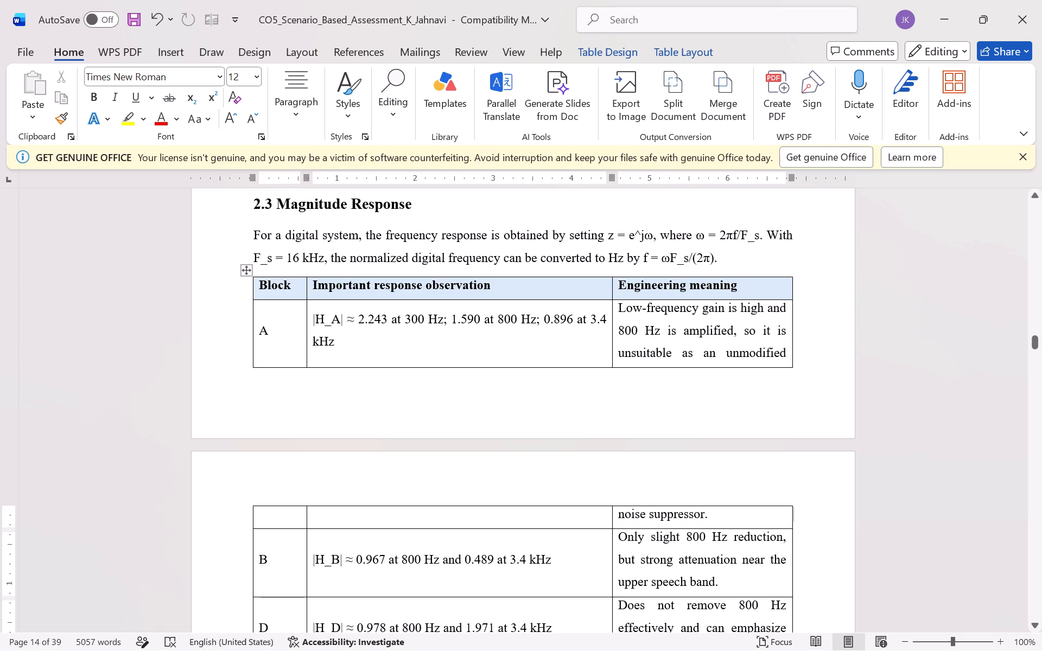
pyautogui.moveTo(611, 340); pyautogui.dragTo(573, 342)
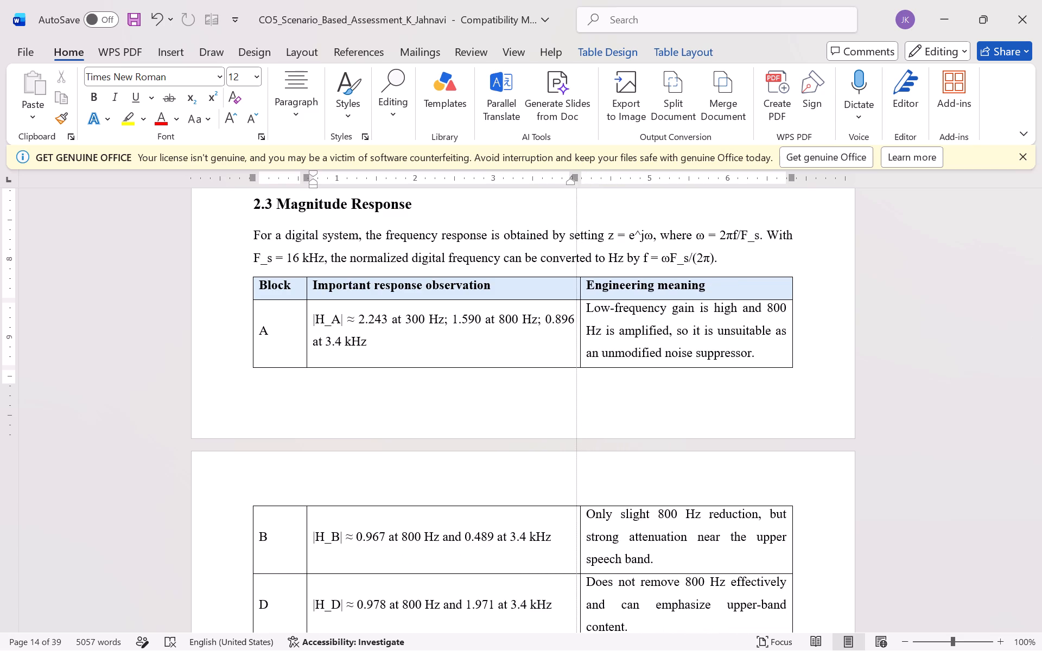
pyautogui.moveTo(573, 342); pyautogui.dragTo(564, 342)
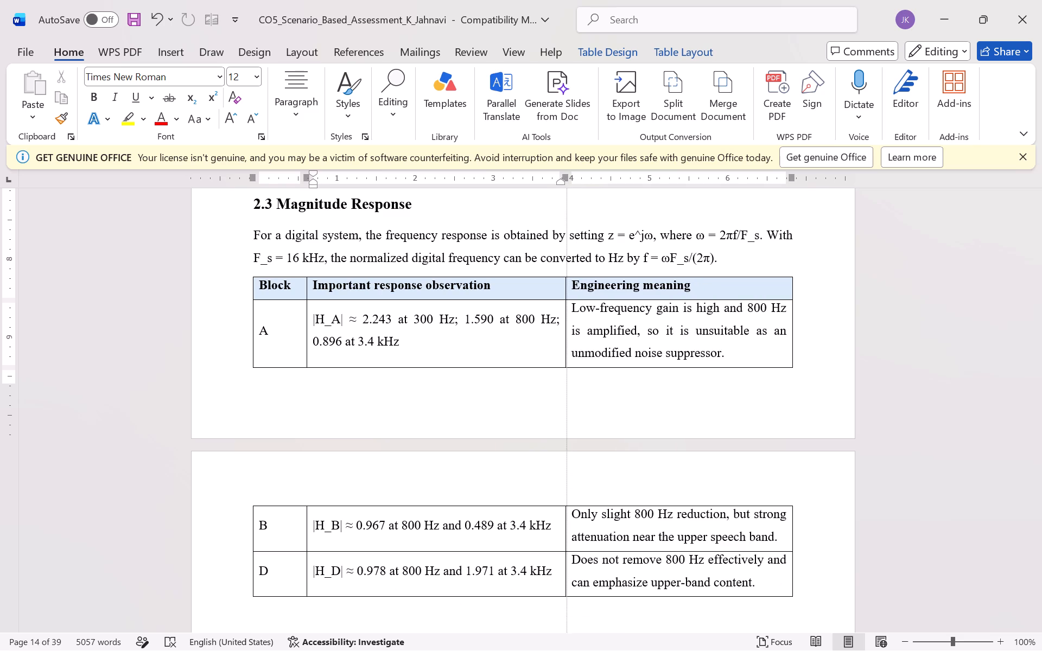
pyautogui.moveTo(564, 342); pyautogui.dragTo(555, 340)
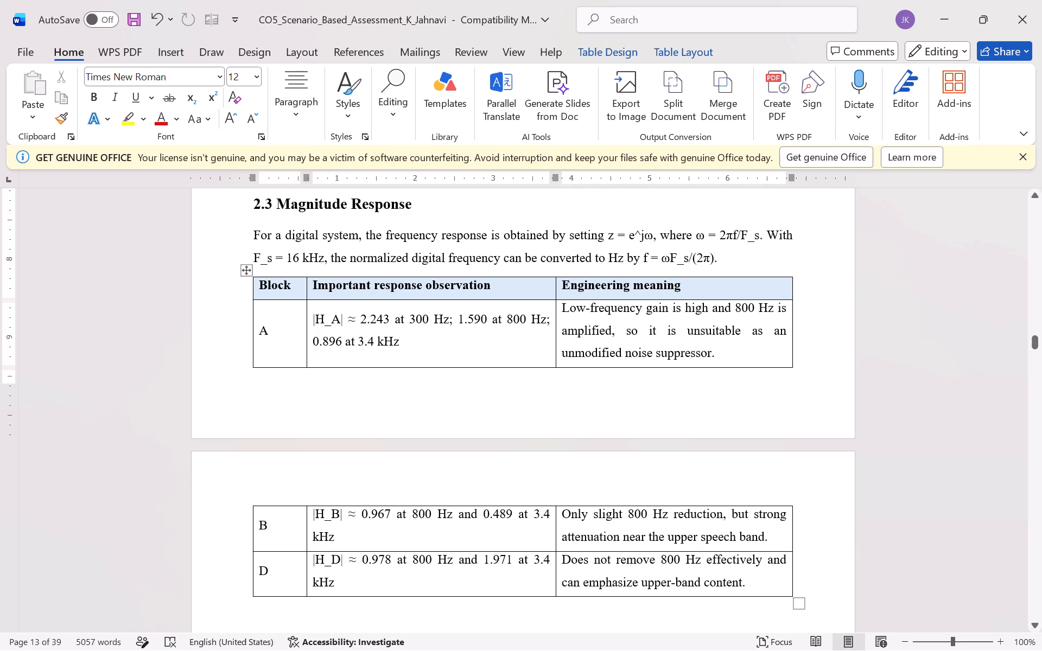
pyautogui.moveTo(555, 333); pyautogui.dragTo(546, 333)
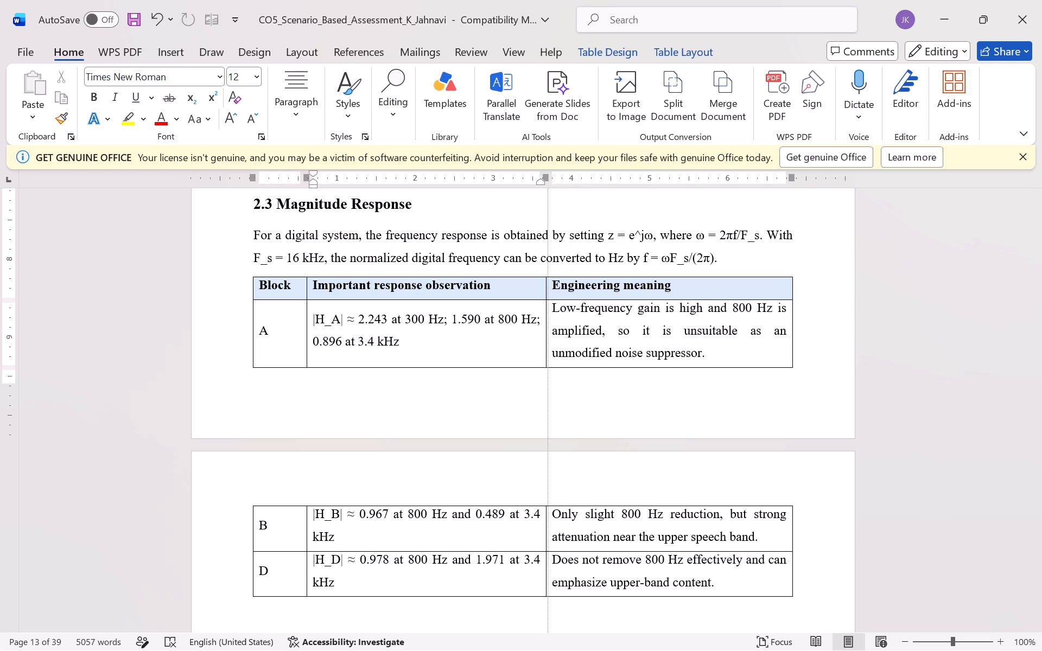
pyautogui.moveTo(546, 333); pyautogui.dragTo(540, 333)
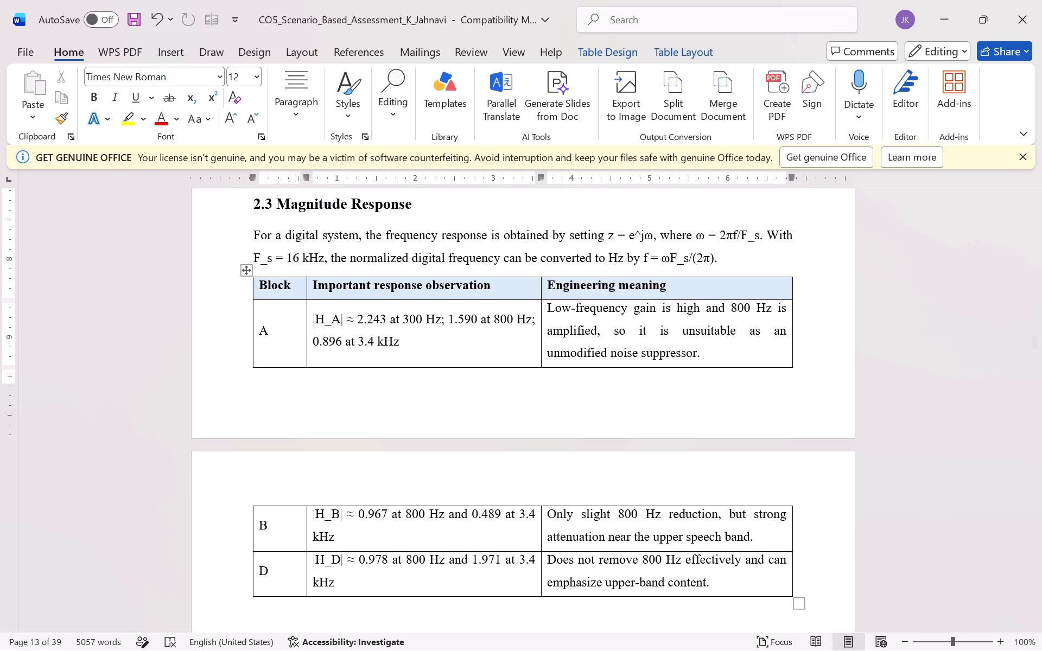
# Centre the Figure 8 caption under the Block A frequency response plot.
pyautogui.scroll(-2, 661, 409)
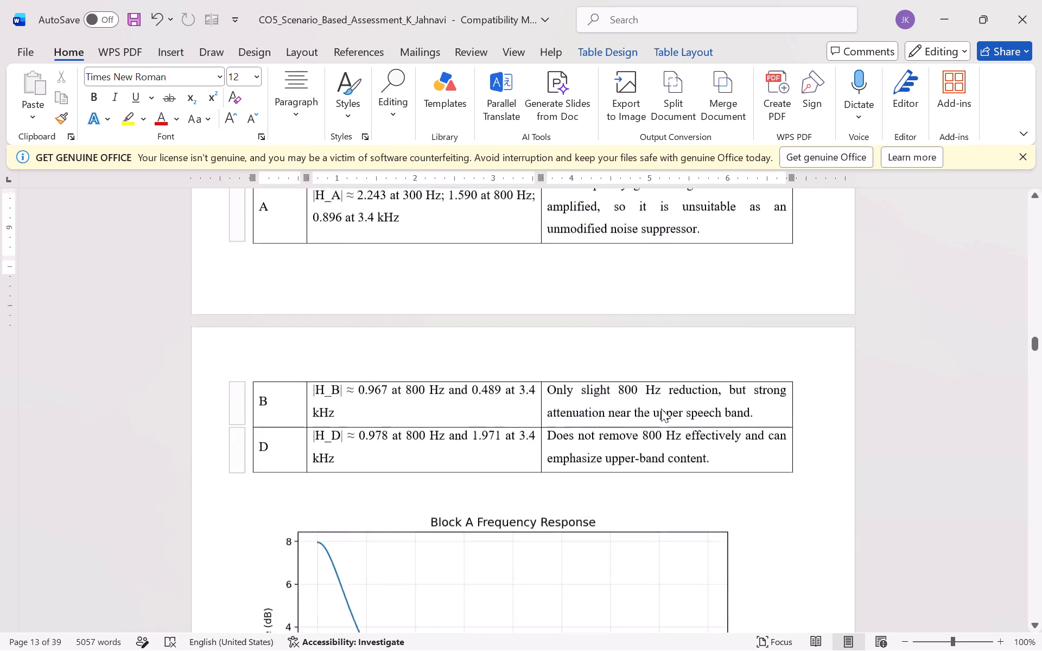
pyautogui.scroll(-3, 661, 409)
pyautogui.scroll(1, 661, 409)
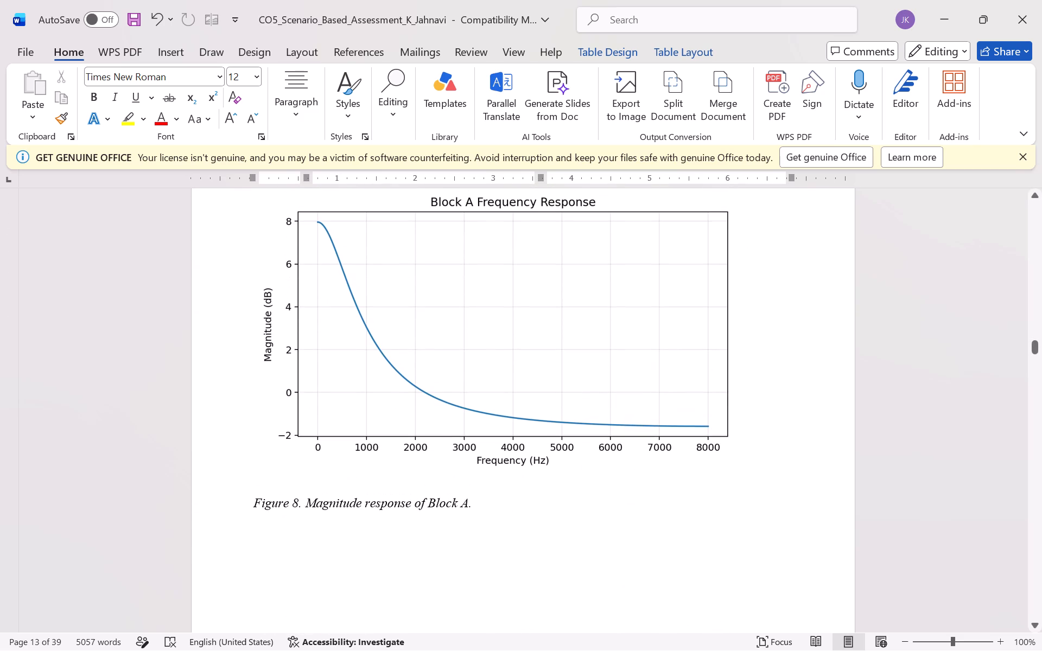
pyautogui.click(482, 507)
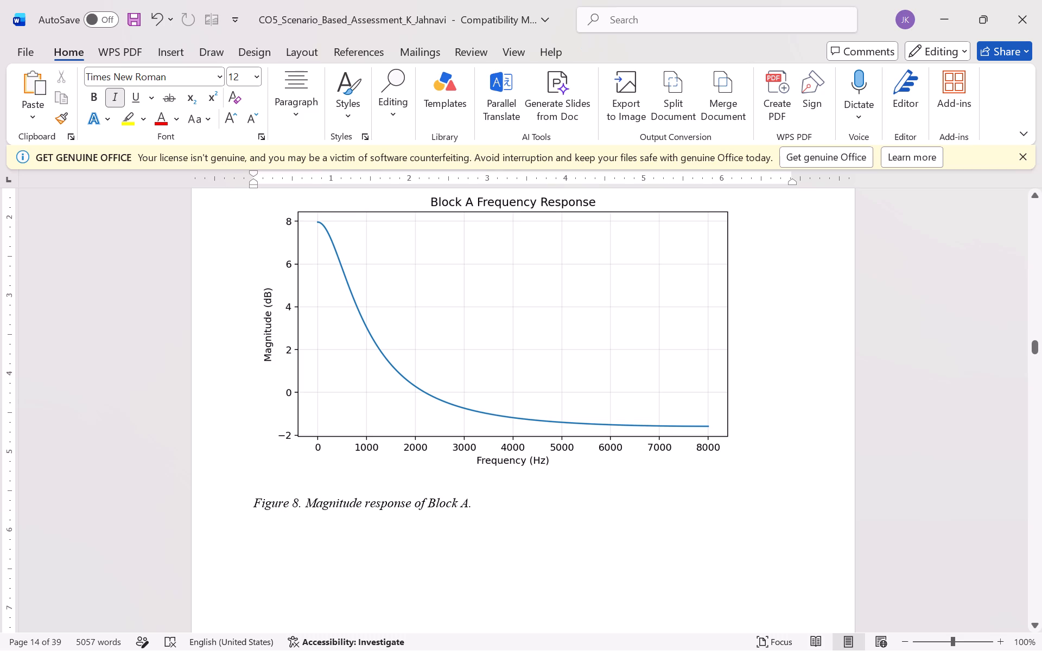
pyautogui.moveTo(479, 507); pyautogui.dragTo(255, 508)
pyautogui.hotkey('ctrl', 'e')
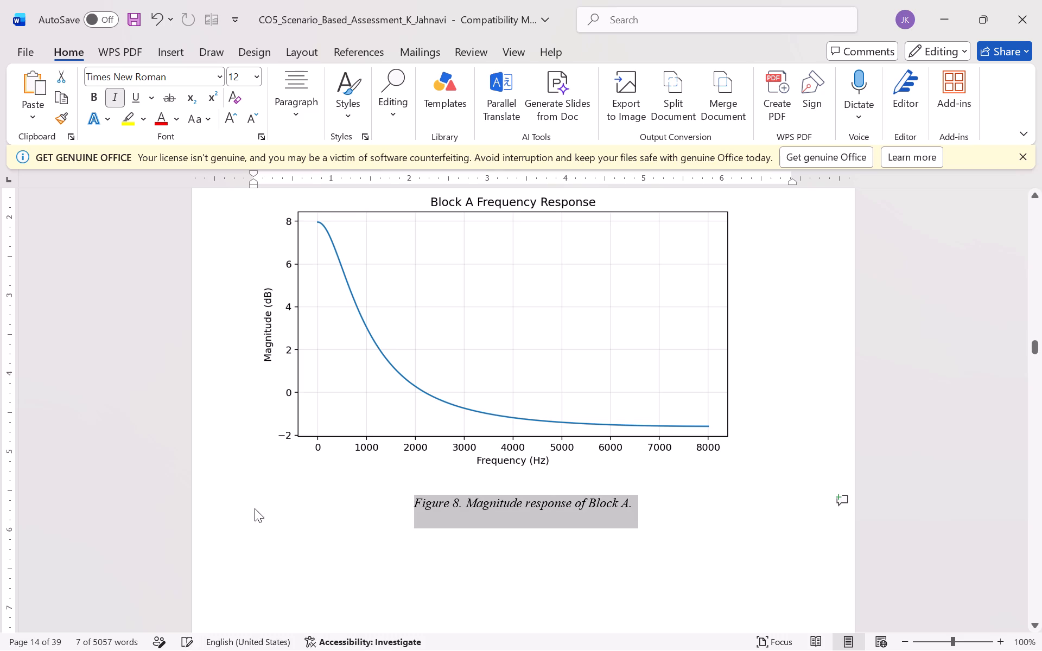
pyautogui.click(279, 550)
# Centre the Figure 9 caption under the Block B frequency response plot.
pyautogui.scroll(-3, 279, 550)
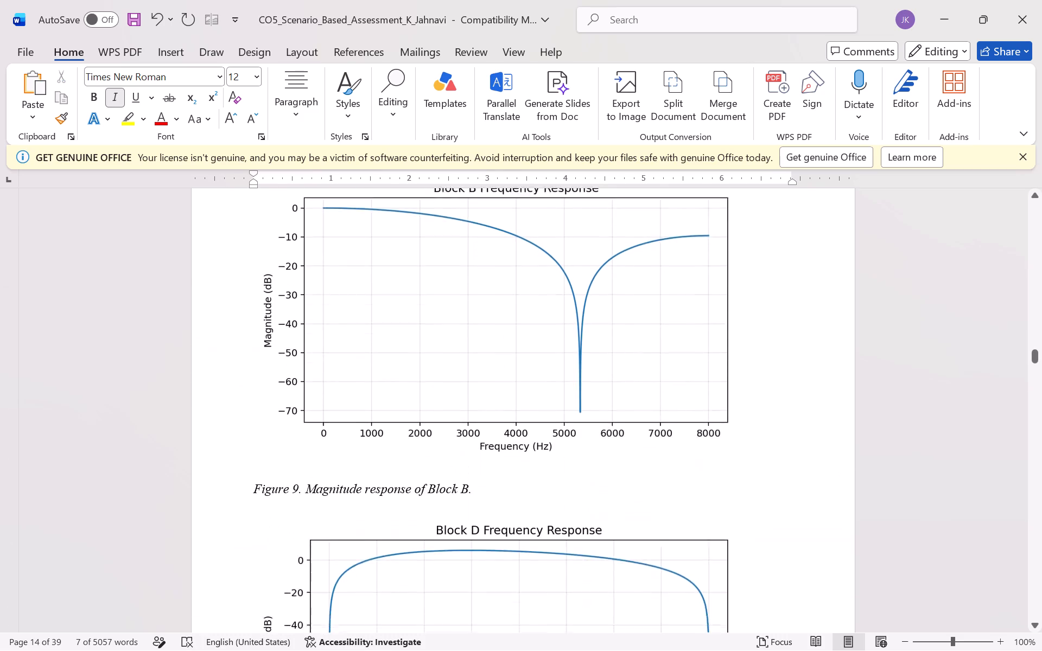
pyautogui.scroll(-2, 279, 550)
pyautogui.click(471, 450)
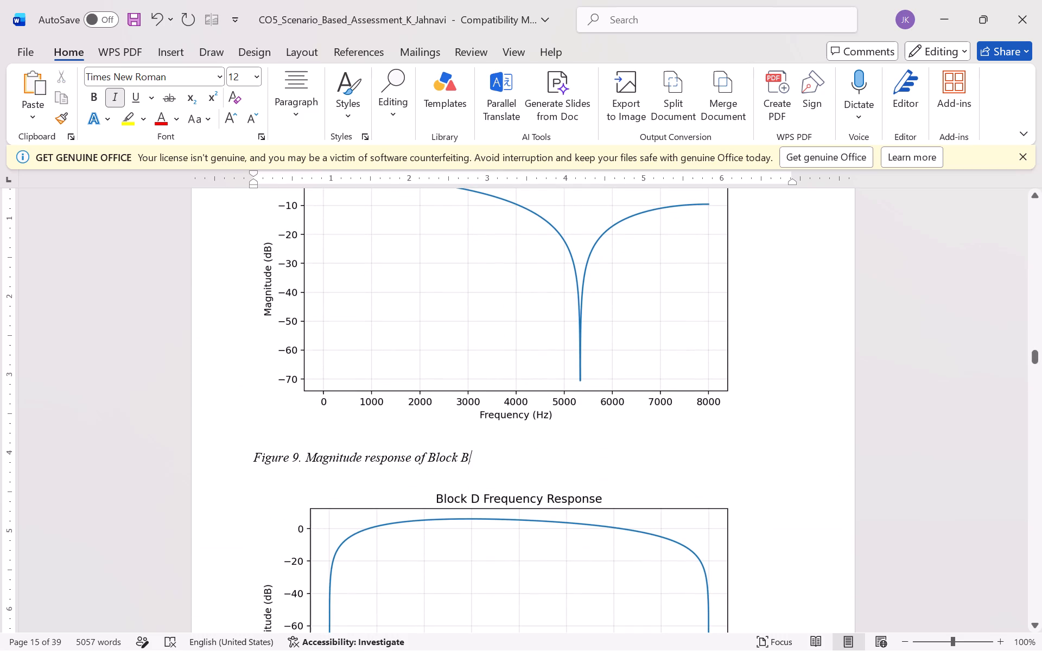
pyautogui.moveTo(479, 455); pyautogui.dragTo(256, 456)
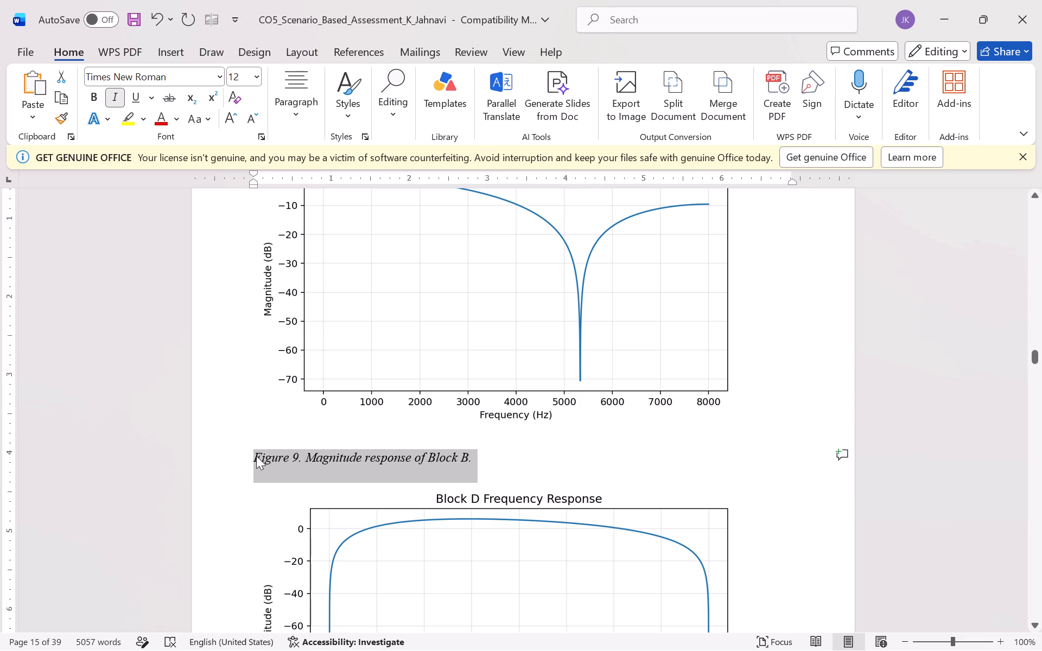
pyautogui.hotkey('ctrl', 'e')
# Centre the Figure 10 caption under the Block D frequency response plot.
pyautogui.scroll(-2, 312, 503)
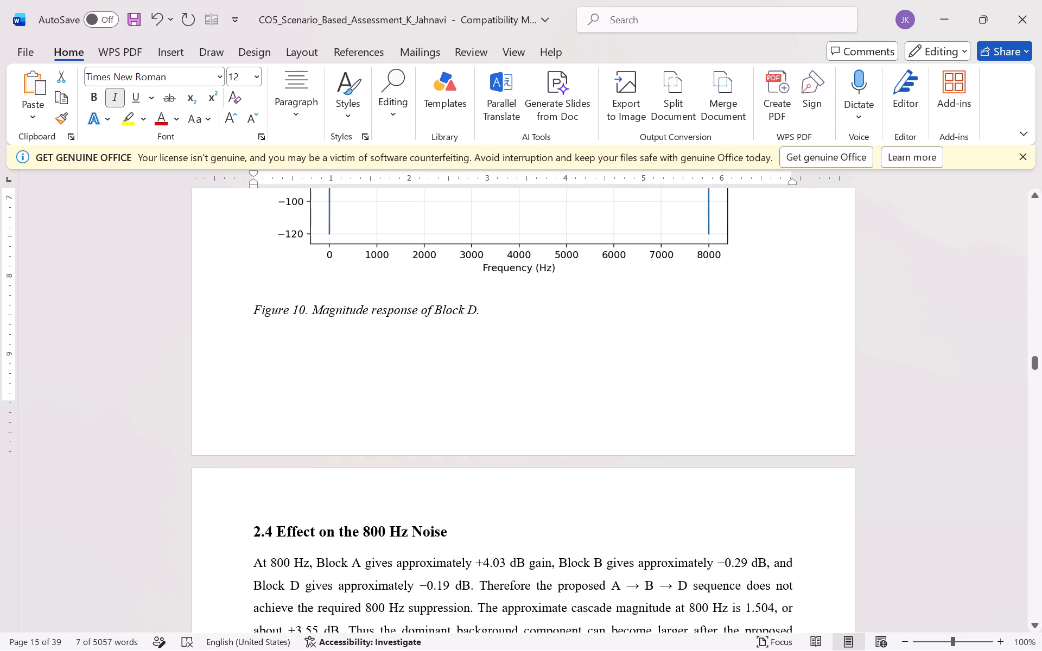
pyautogui.click(484, 312)
pyautogui.moveTo(484, 312); pyautogui.dragTo(233, 321)
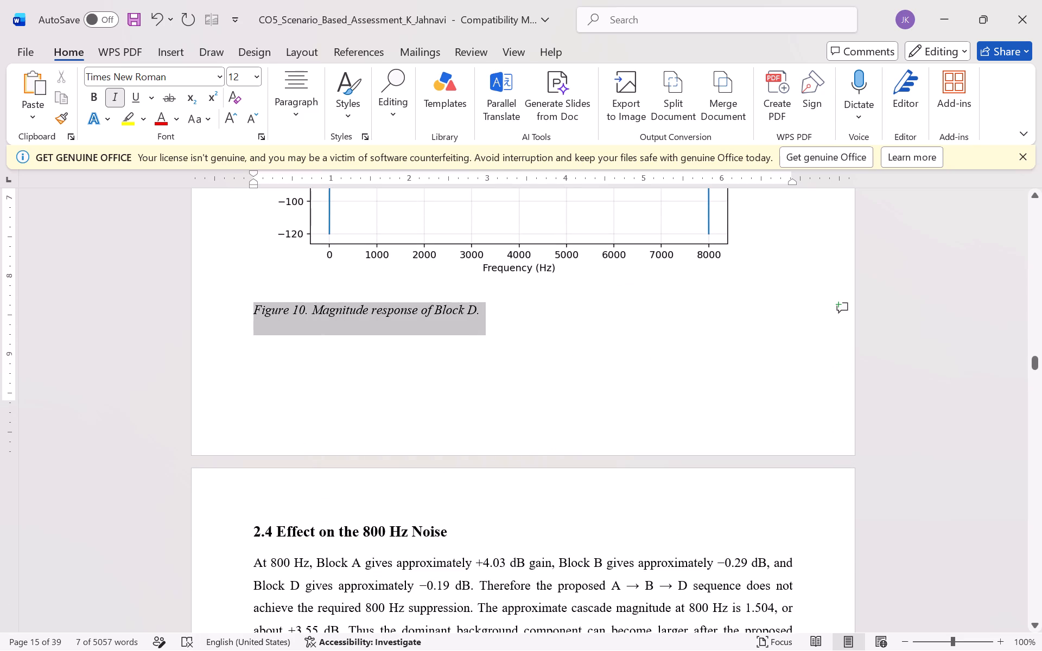
pyautogui.moveTo(233, 321); pyautogui.dragTo(233, 321)
pyautogui.hotkey('ctrl', 'e')
pyautogui.click(351, 375)
# Check sections 2.4 to 2.6, from the 800 Hz noise effect through the Stage 2 recommendation, for layout that needs tidying.
pyautogui.scroll(-1, 351, 375)
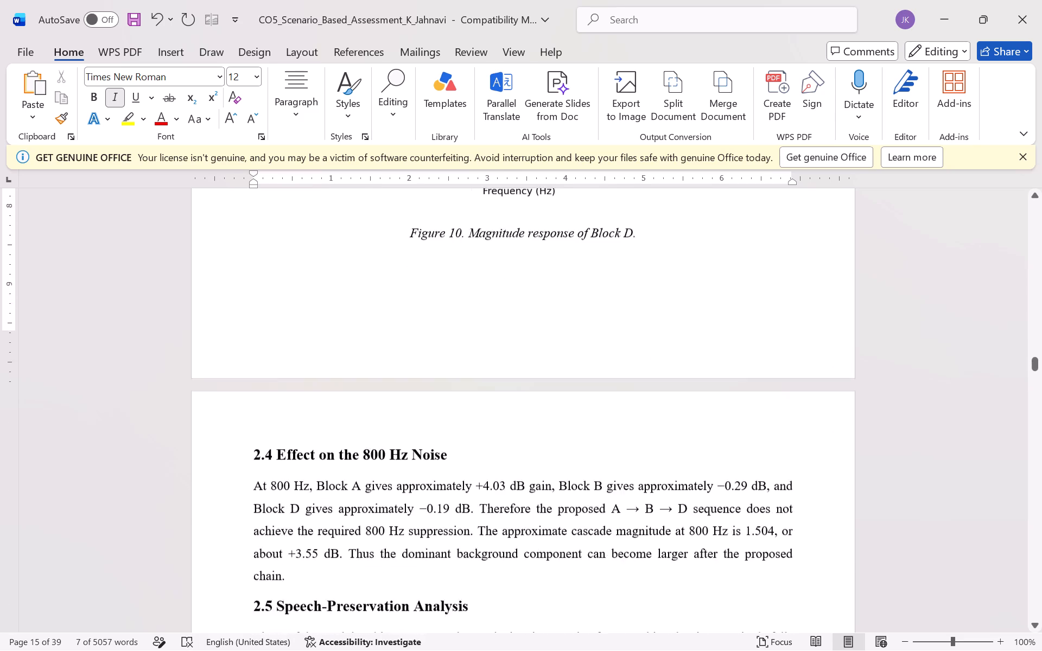
pyautogui.scroll(-4, 351, 375)
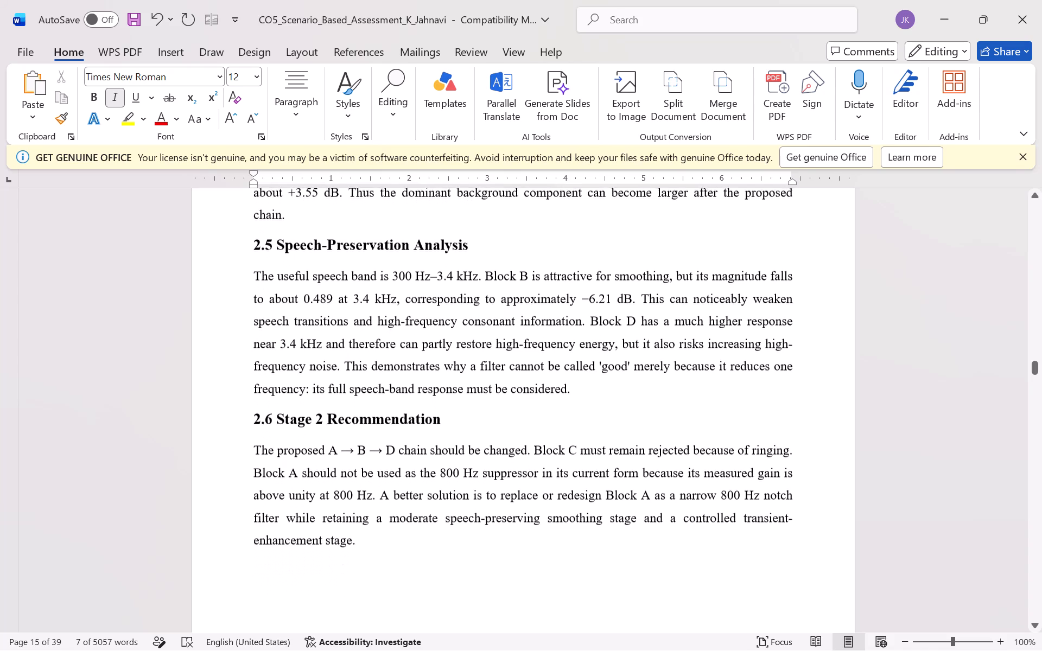
pyautogui.scroll(-1, 351, 375)
pyautogui.scroll(1, 351, 375)
pyautogui.scroll(-1, 351, 375)
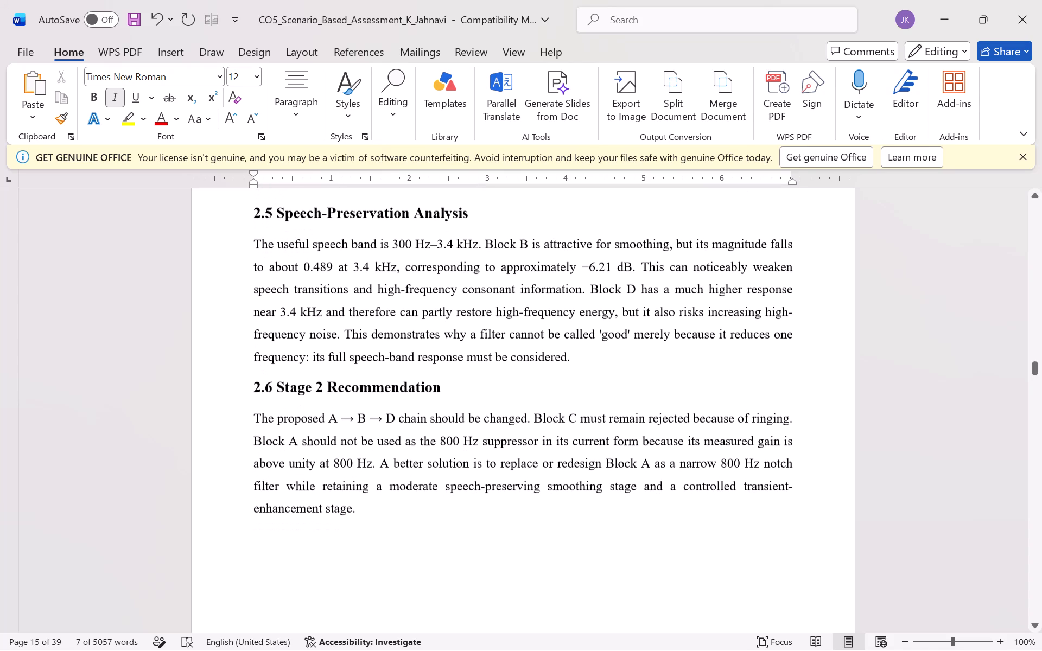
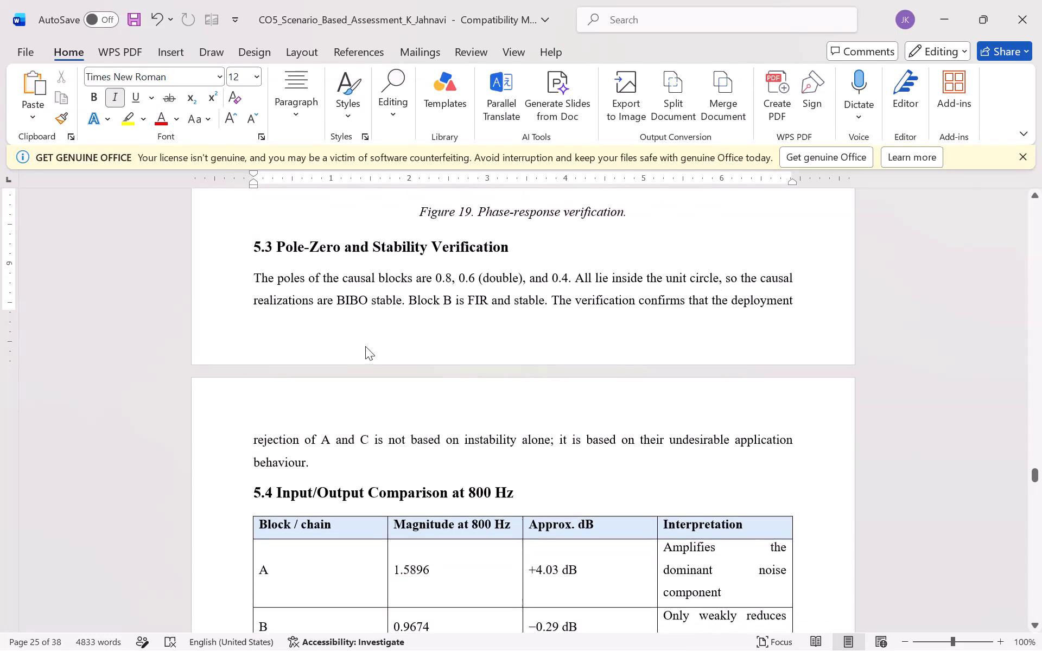
# Narrow the Block / chain column of the section 5.4 comparison table to fit its text more closely.
pyautogui.scroll(-2, 365, 346)
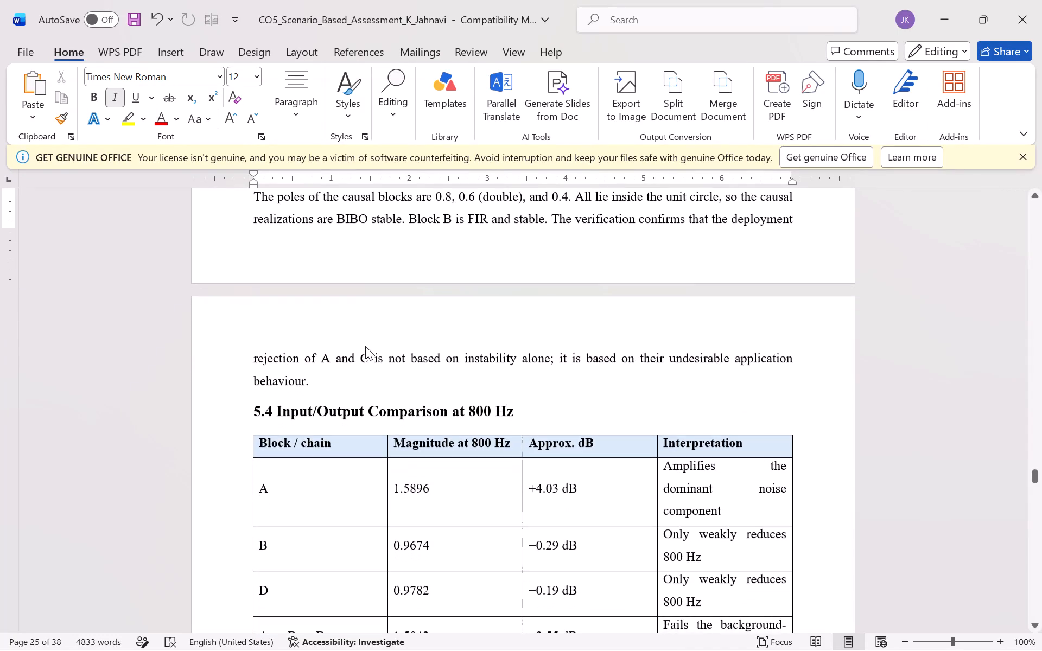
pyautogui.scroll(-2, 365, 346)
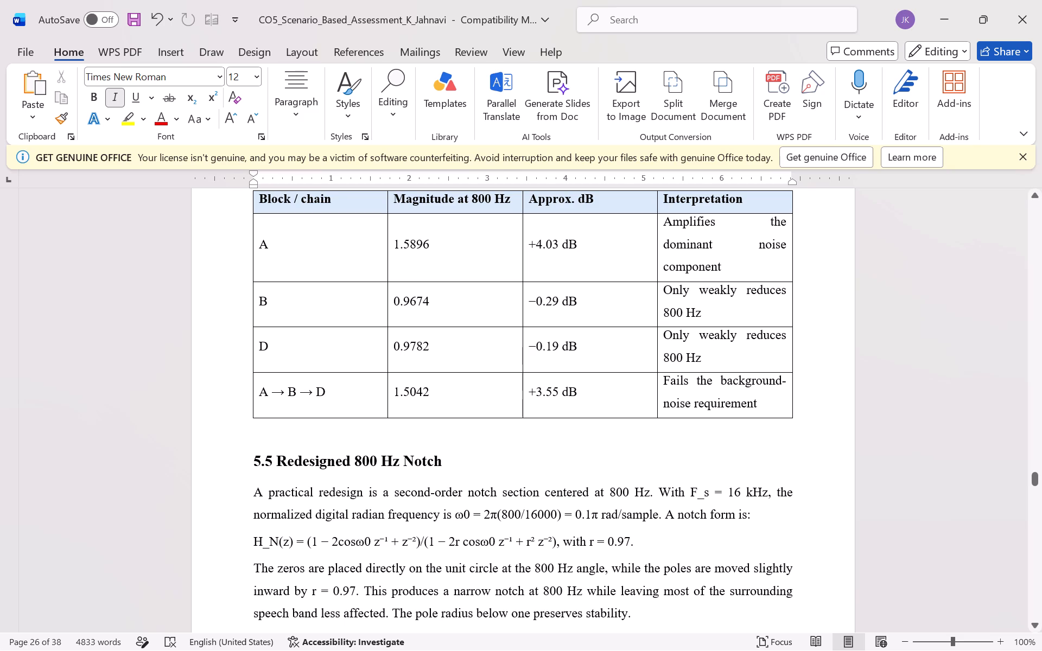
pyautogui.moveTo(389, 304); pyautogui.dragTo(386, 310)
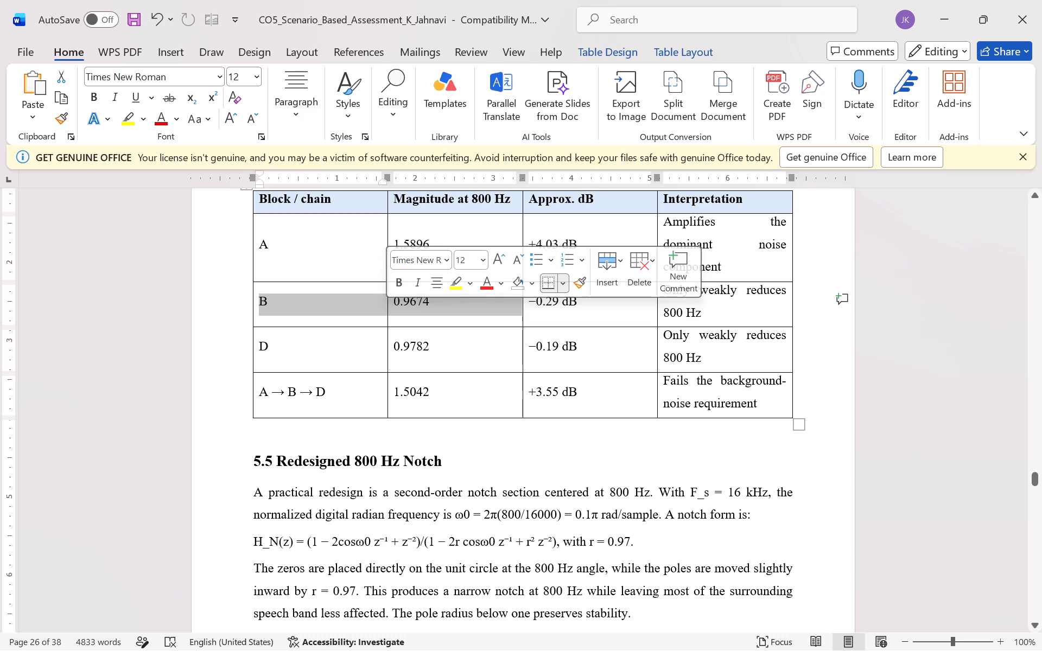
pyautogui.click(390, 320)
pyautogui.click(376, 374)
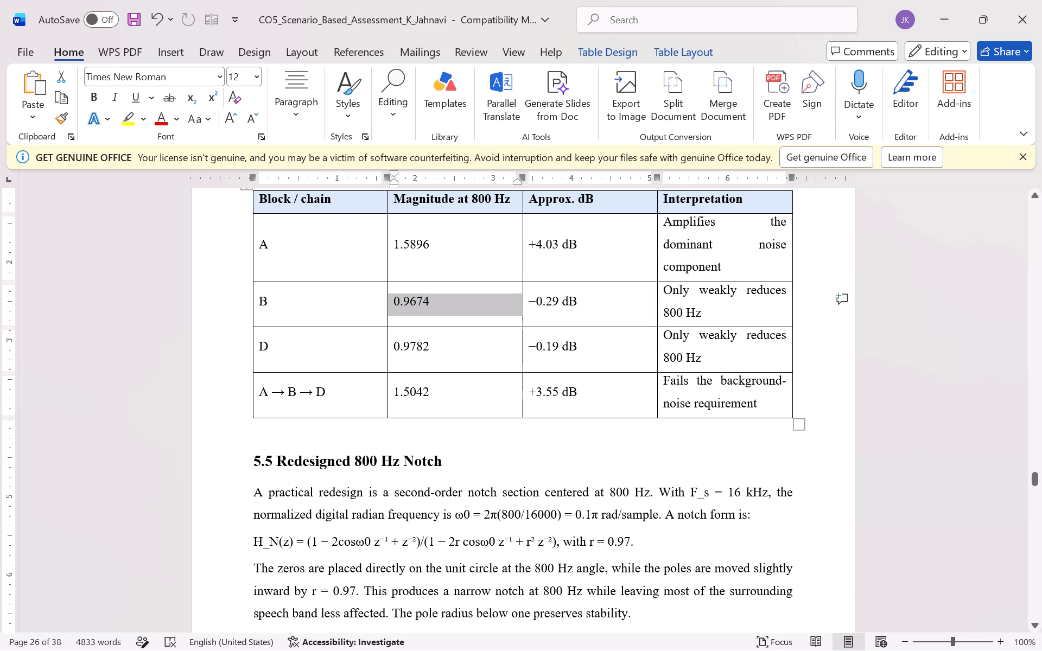
pyautogui.doubleClick(386, 394)
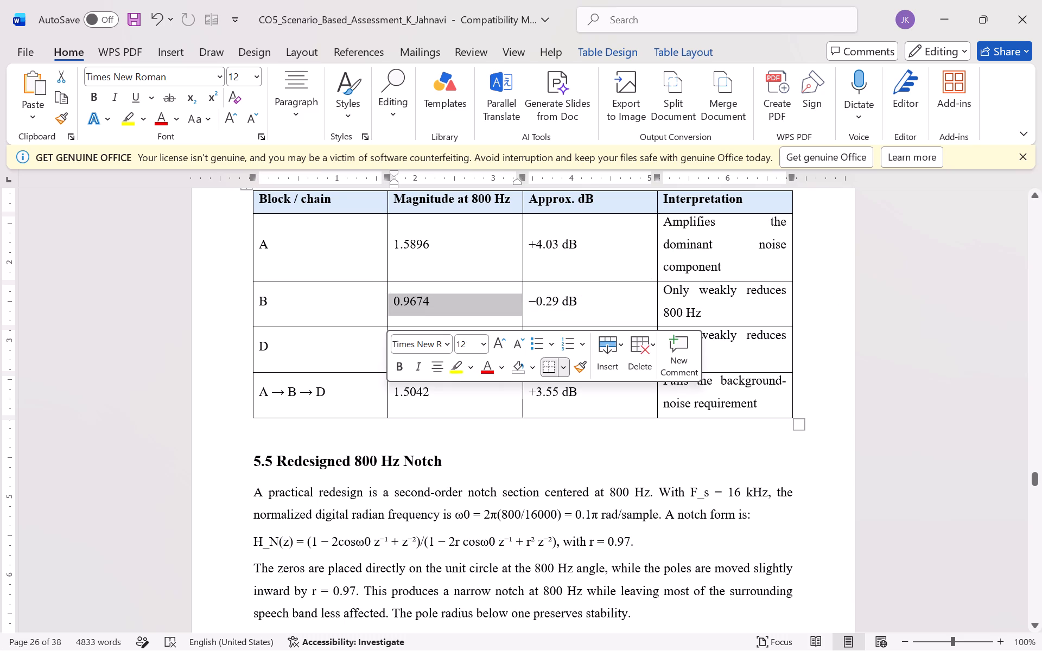
pyautogui.click(384, 451)
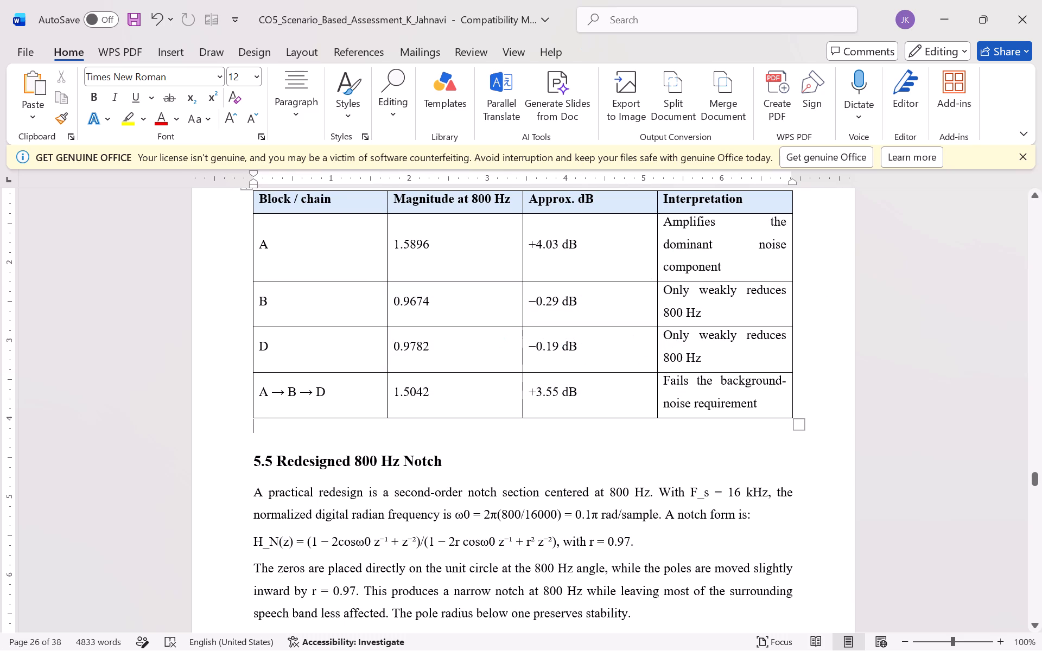
pyautogui.moveTo(387, 380); pyautogui.dragTo(353, 377)
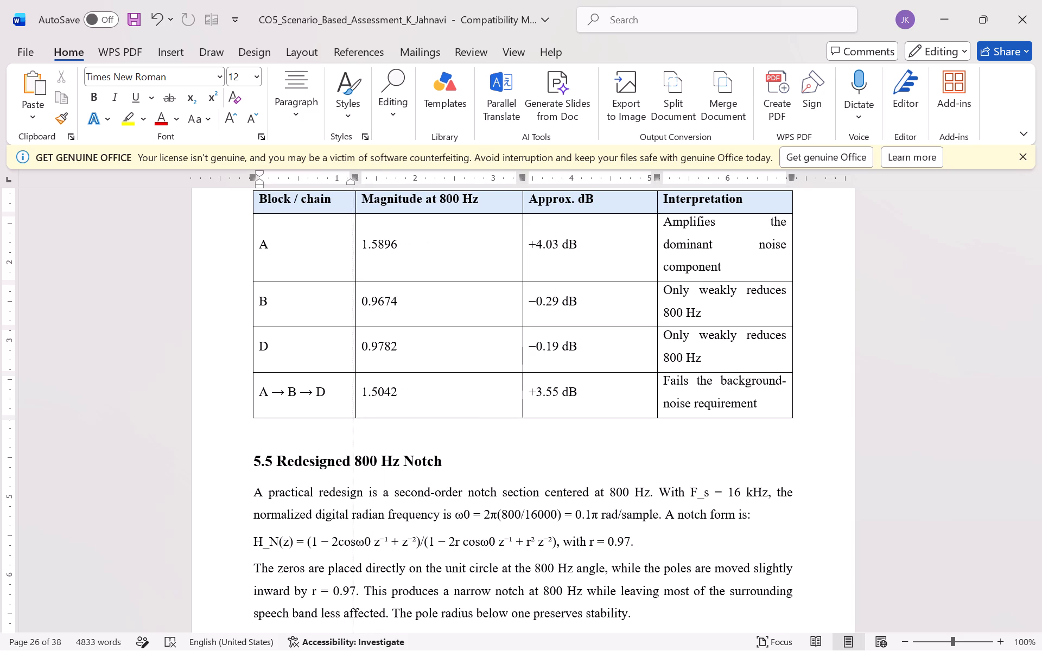
pyautogui.moveTo(353, 377); pyautogui.dragTo(345, 375)
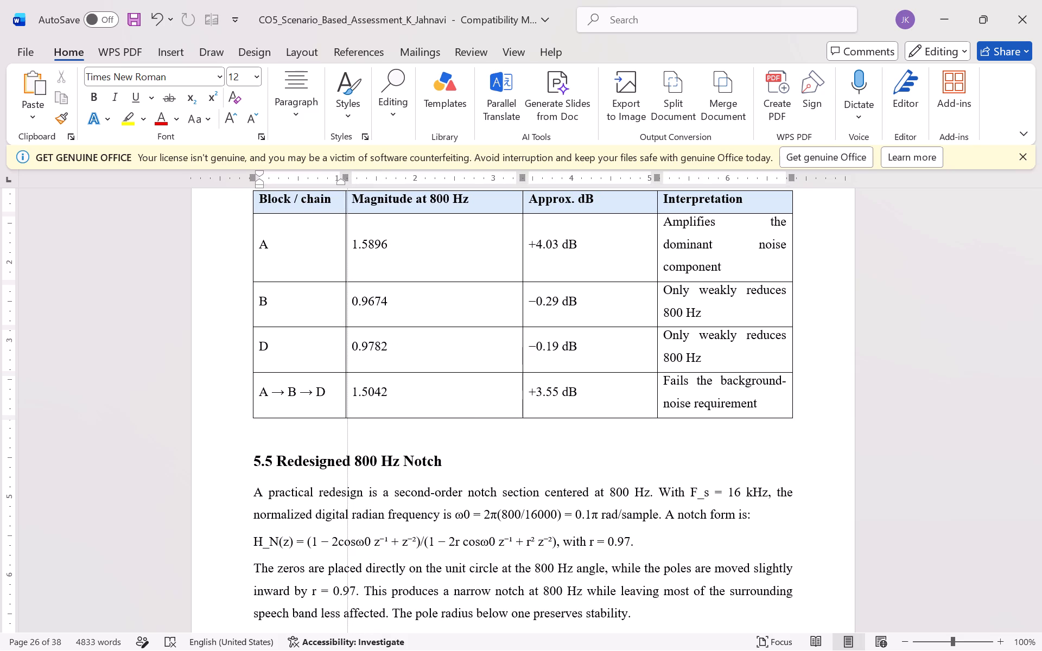
pyautogui.moveTo(345, 375); pyautogui.dragTo(344, 375)
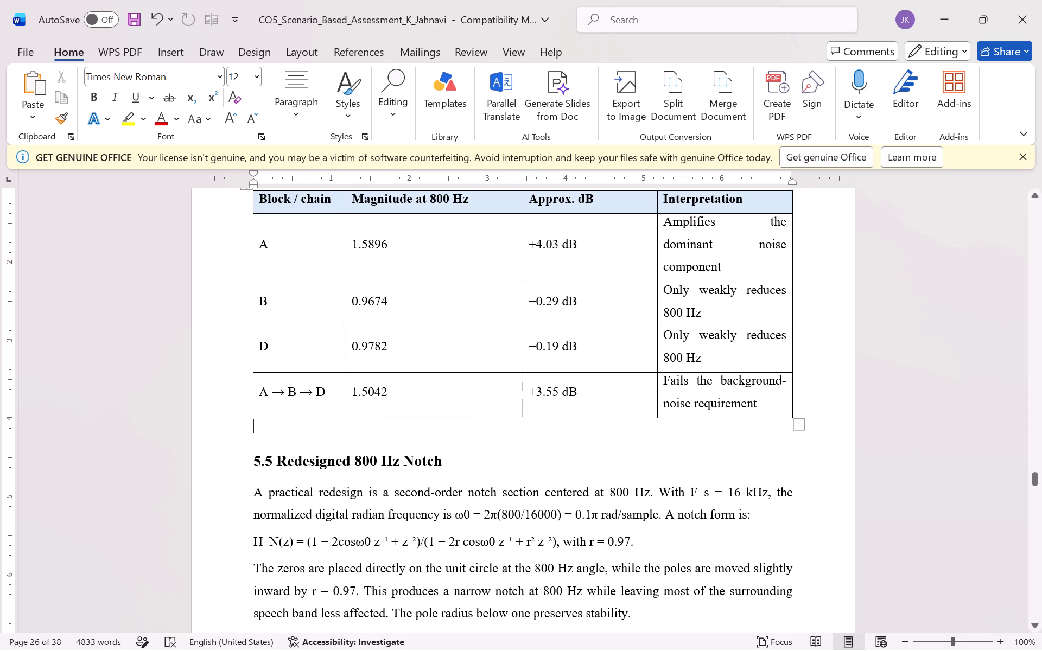
# Narrow the Magnitude at 800 Hz and Approx. dB columns of the 5.4 table, giving the Interpretation column more width.
pyautogui.moveTo(523, 353); pyautogui.dragTo(479, 346)
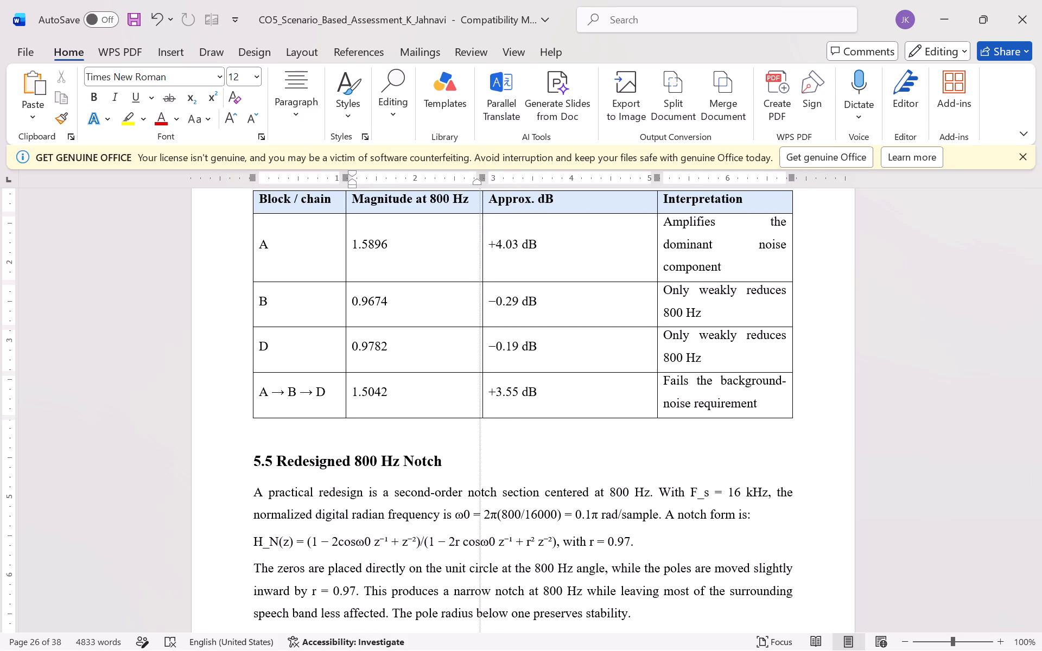
pyautogui.moveTo(479, 346); pyautogui.dragTo(482, 339)
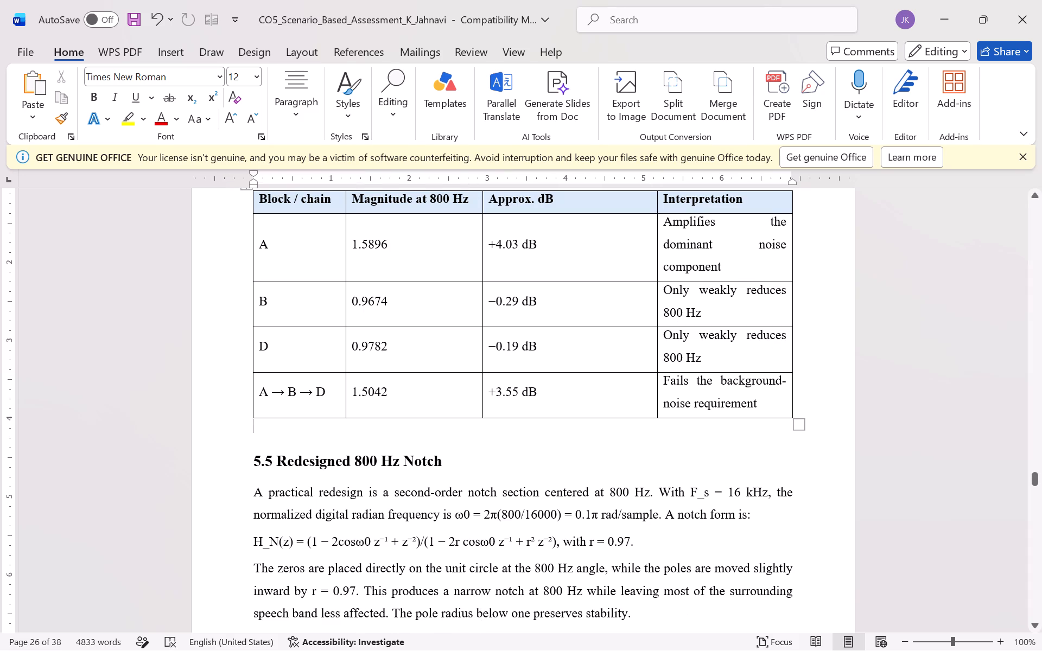
pyautogui.moveTo(656, 307); pyautogui.dragTo(639, 307)
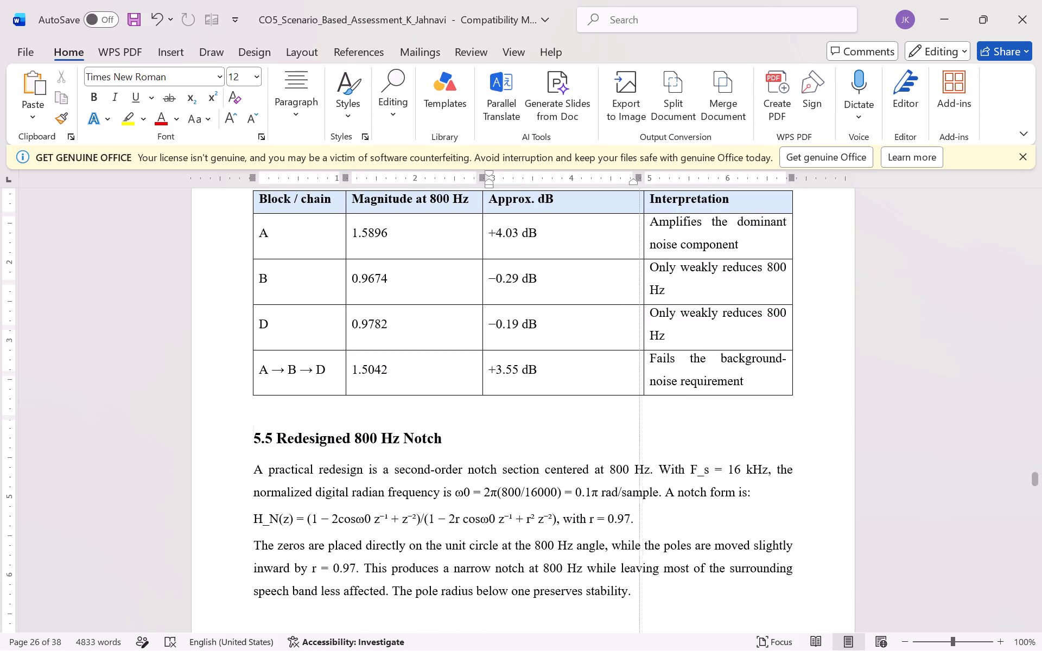
pyautogui.moveTo(639, 307); pyautogui.dragTo(581, 304)
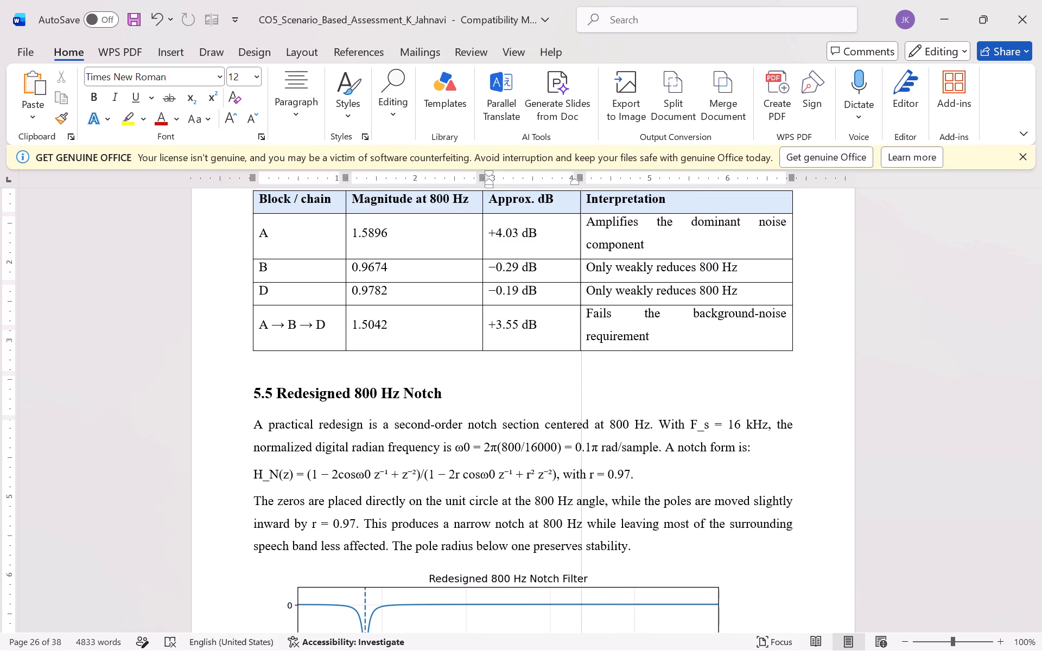
pyautogui.moveTo(581, 304); pyautogui.dragTo(578, 304)
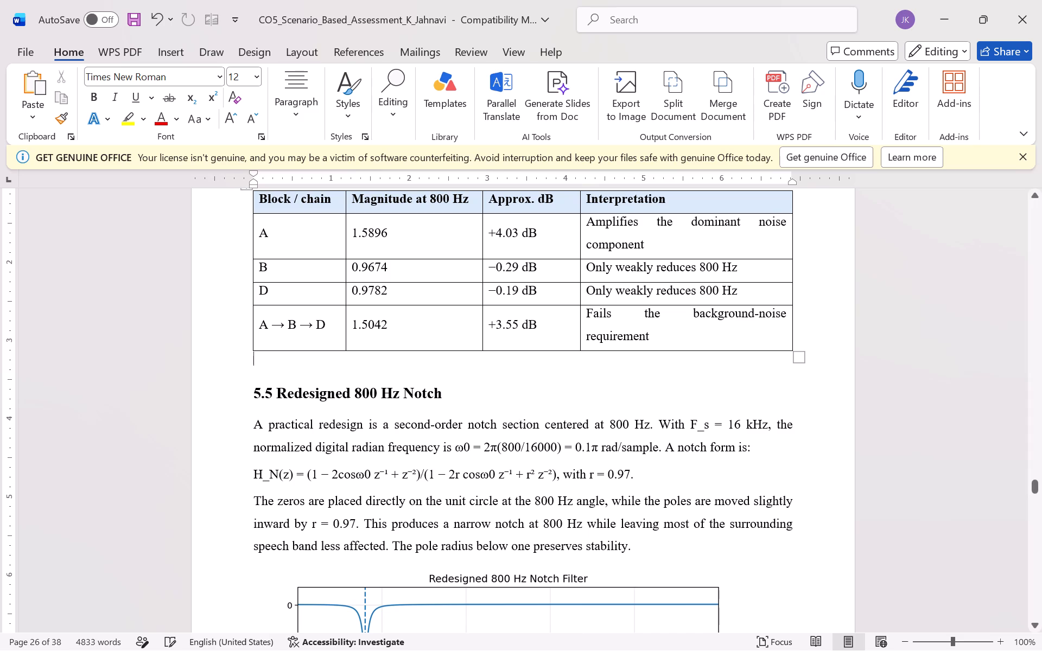
pyautogui.click(656, 397)
# Centre the Figure 20 caption under the redesigned 800 Hz notch filter plot.
pyautogui.scroll(-3, 656, 397)
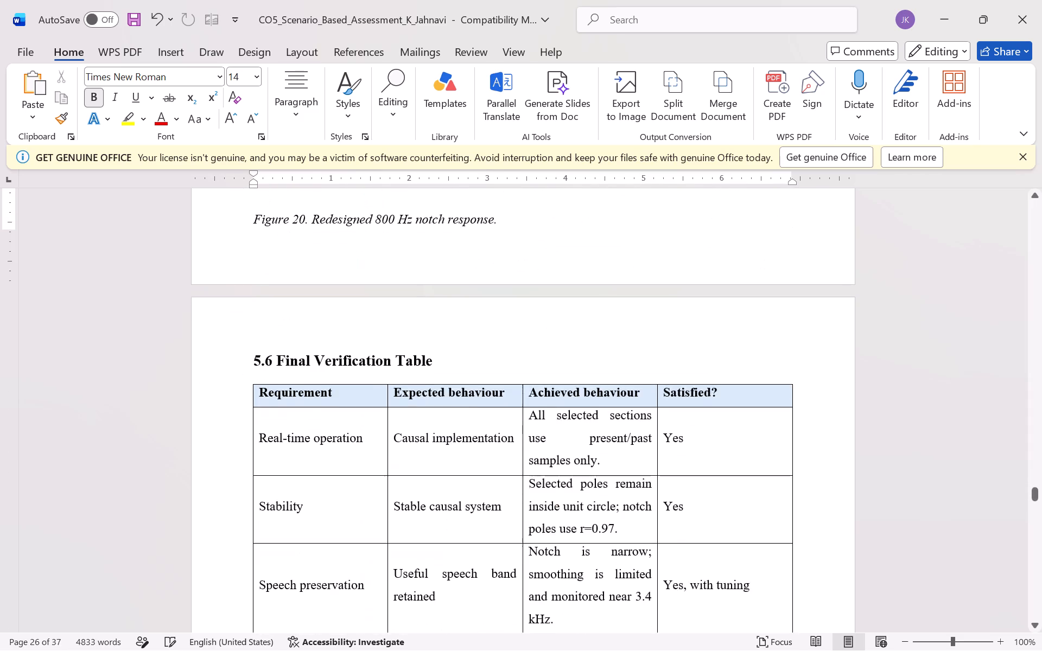
pyautogui.moveTo(511, 285); pyautogui.dragTo(306, 287)
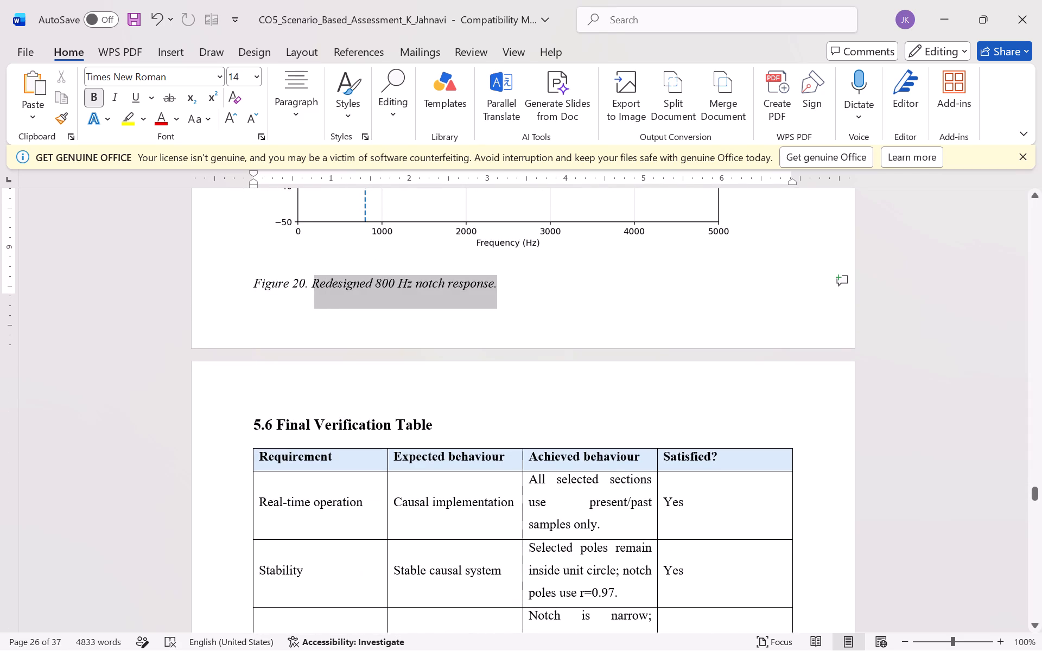
pyautogui.moveTo(306, 287); pyautogui.dragTo(271, 284)
pyautogui.hotkey('ctrl', 'e')
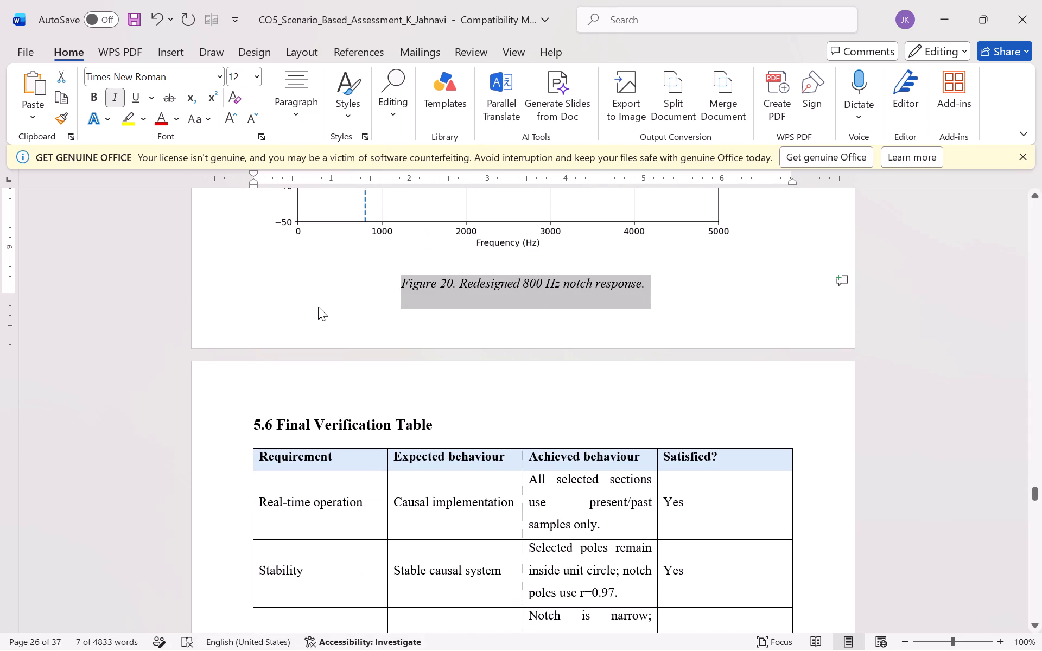
pyautogui.click(318, 307)
# Narrow the Requirement column of the section 5.6 Final Verification Table, widening the Expected behaviour column.
pyautogui.scroll(-3, 318, 307)
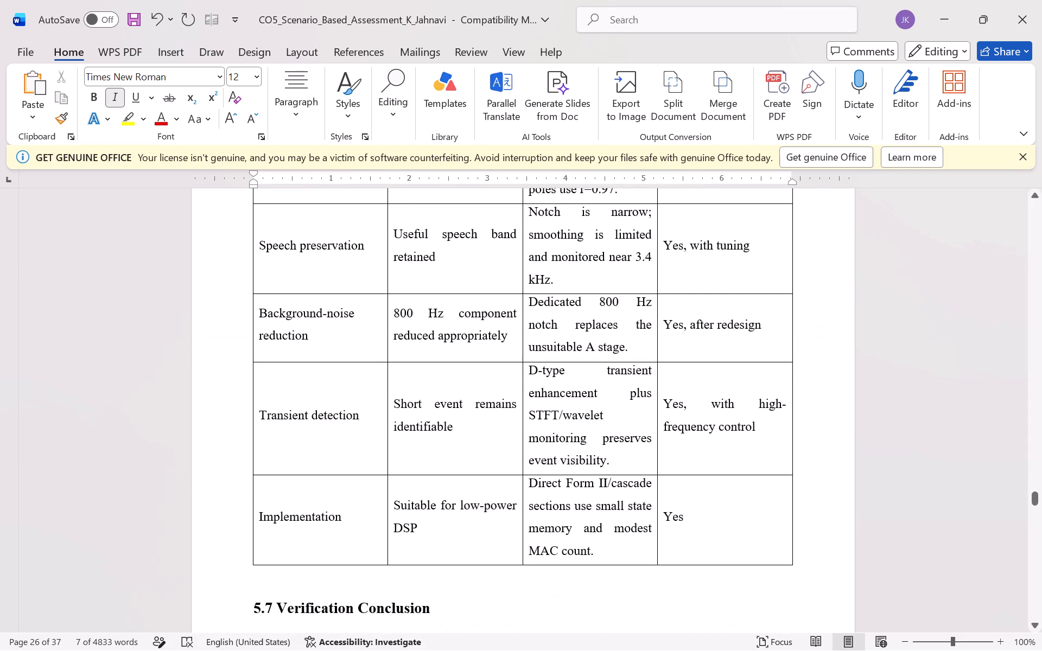
pyautogui.click(389, 377)
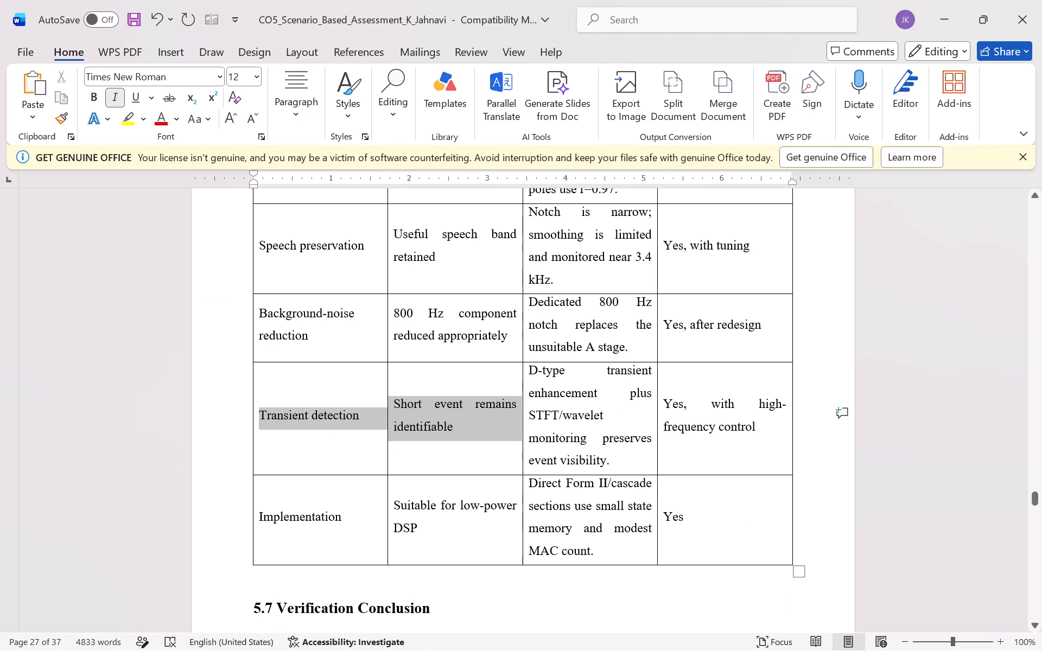
pyautogui.click(389, 375)
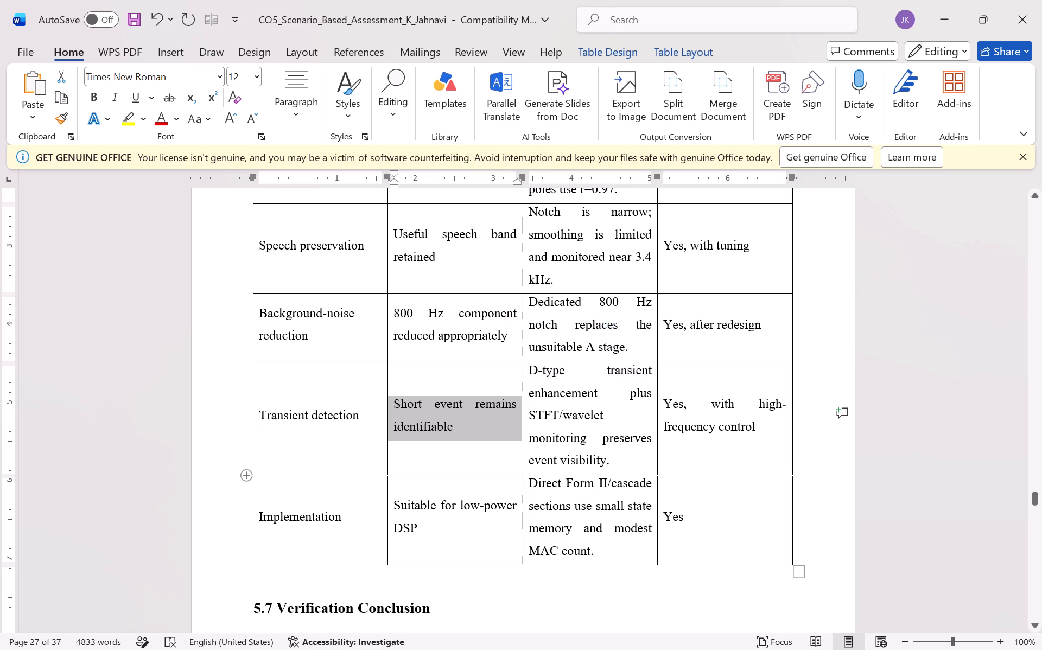
pyautogui.click(200, 470)
pyautogui.click(646, 575)
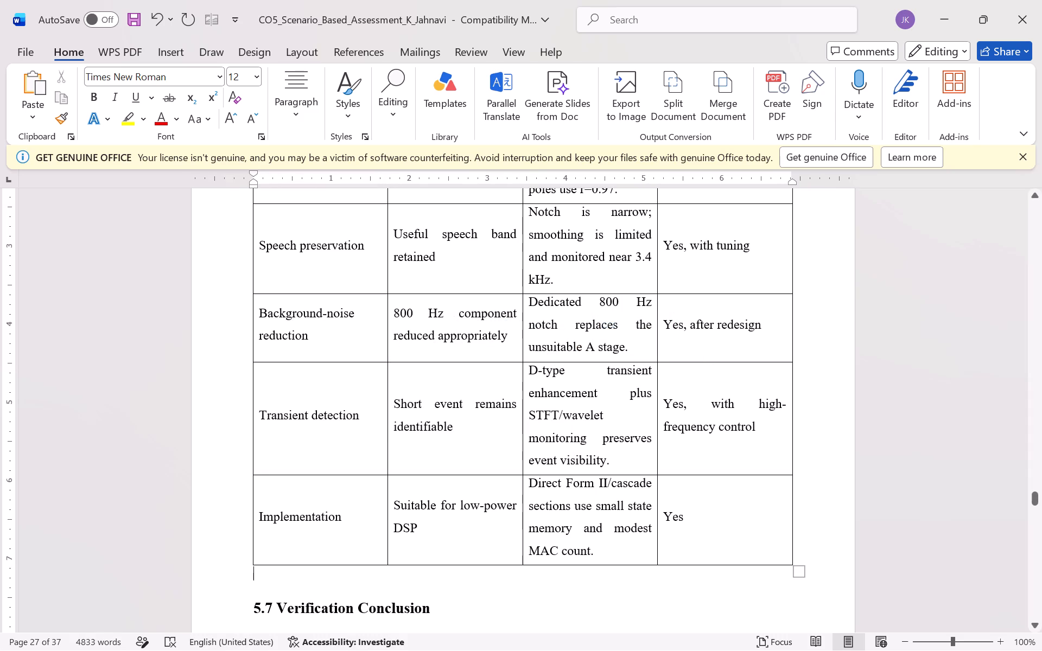
pyautogui.moveTo(387, 374); pyautogui.dragTo(371, 371)
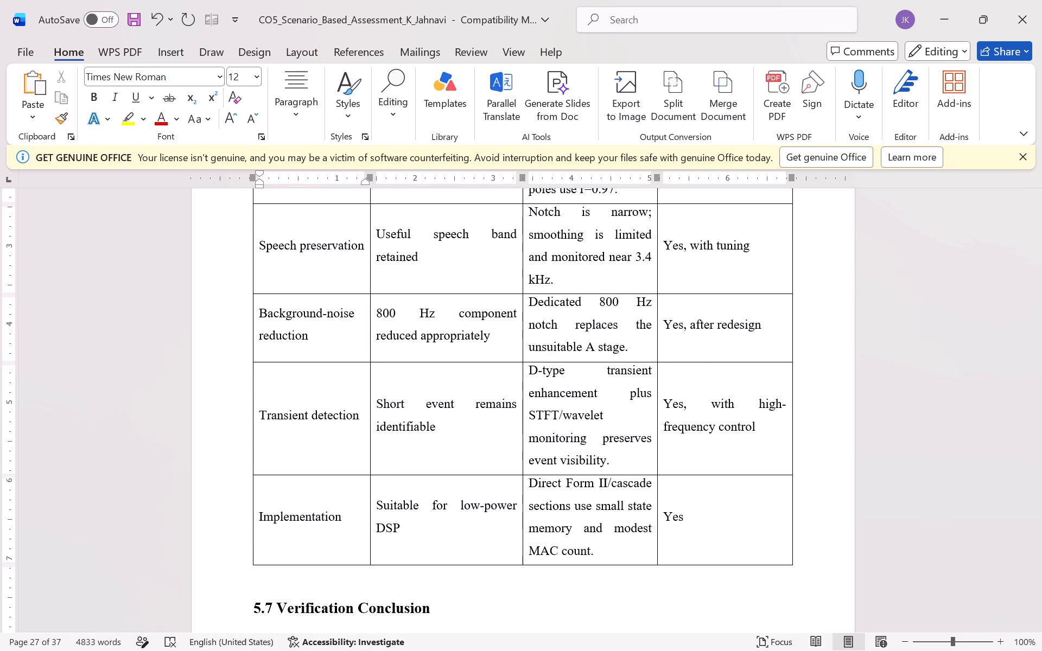
pyautogui.click(522, 387)
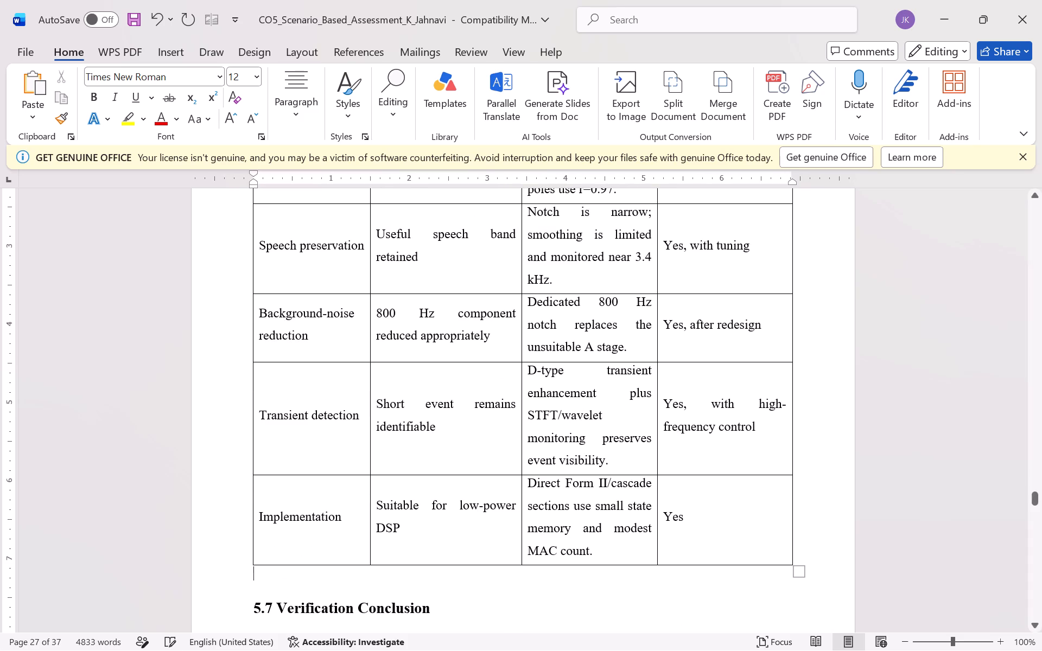
# Left-align the text in all body rows of the Final Verification Table, from Real-time operation through Implementation.
pyautogui.scroll(1, 536, 373)
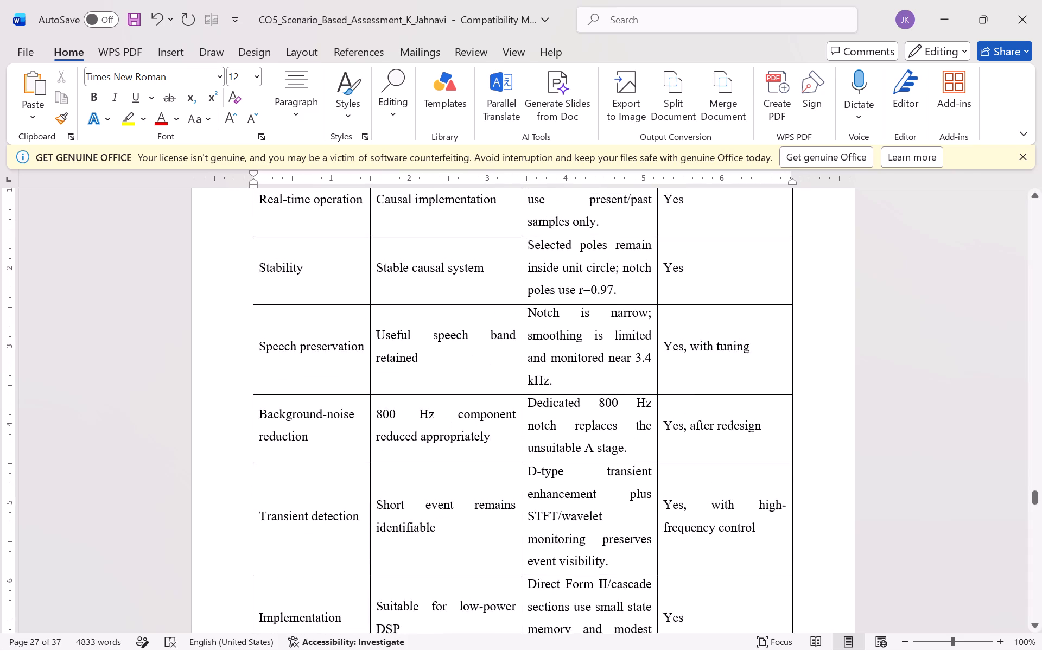
pyautogui.scroll(1, 536, 373)
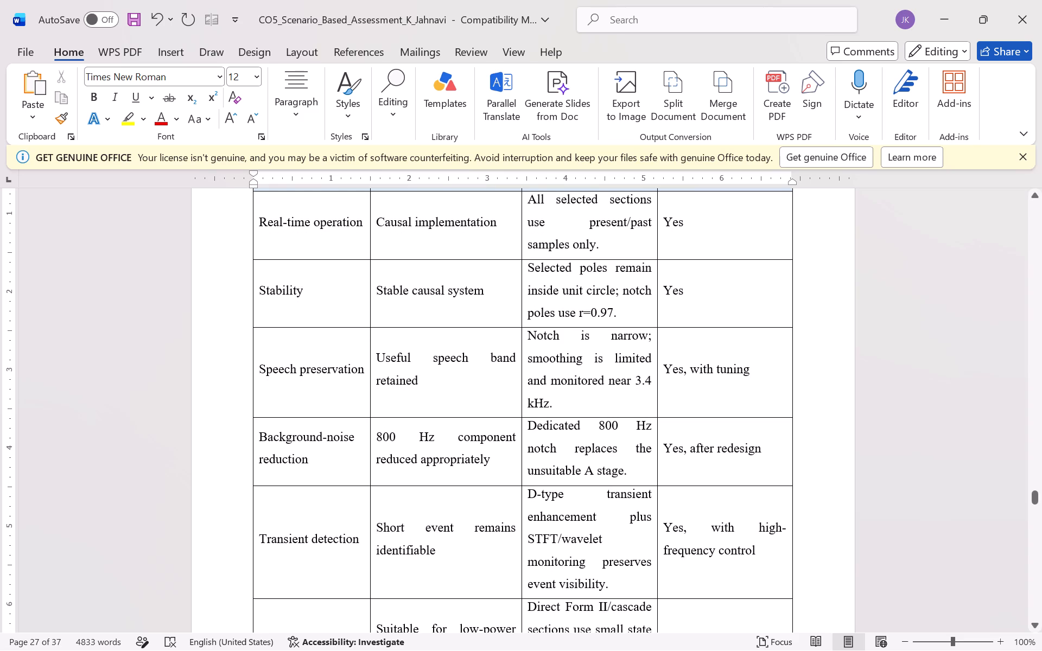
pyautogui.moveTo(260, 224); pyautogui.dragTo(791, 598)
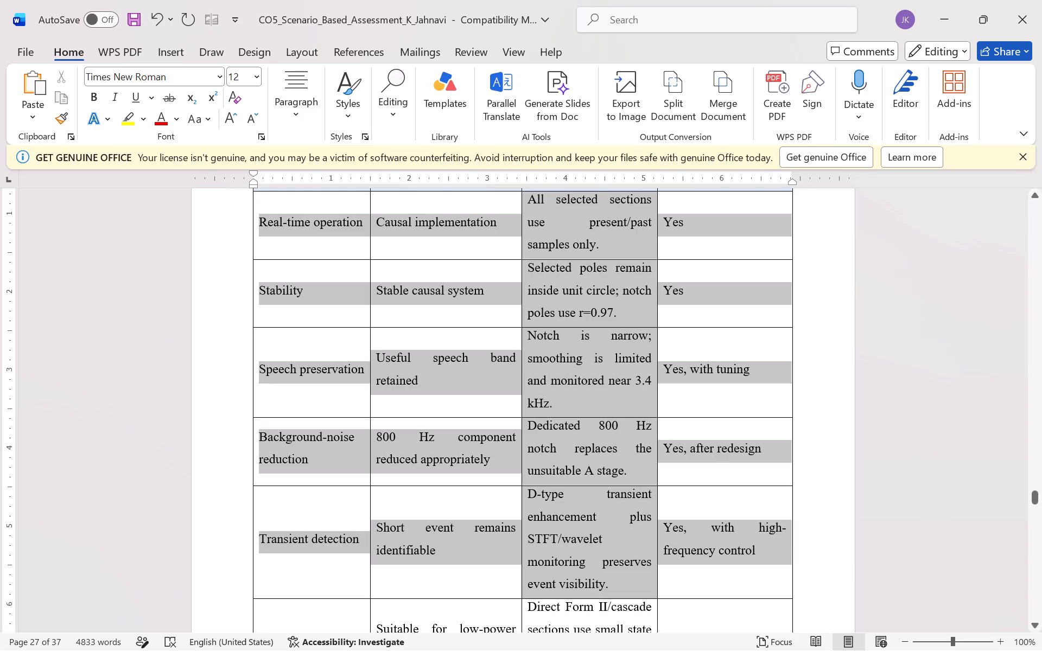
pyautogui.moveTo(791, 598); pyautogui.dragTo(779, 543)
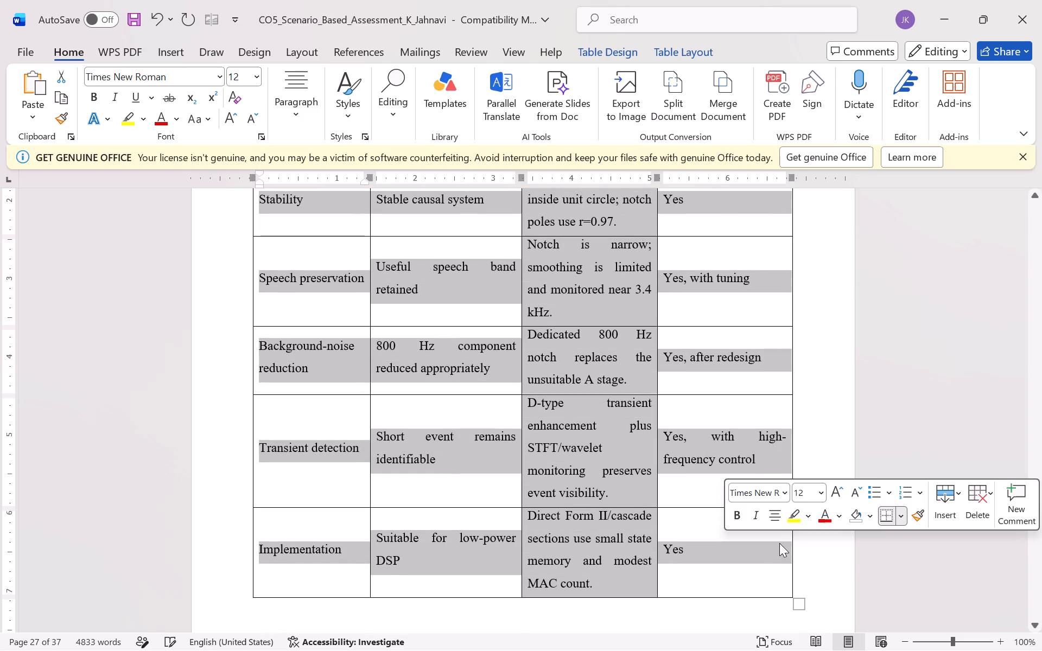
pyautogui.click(284, 113)
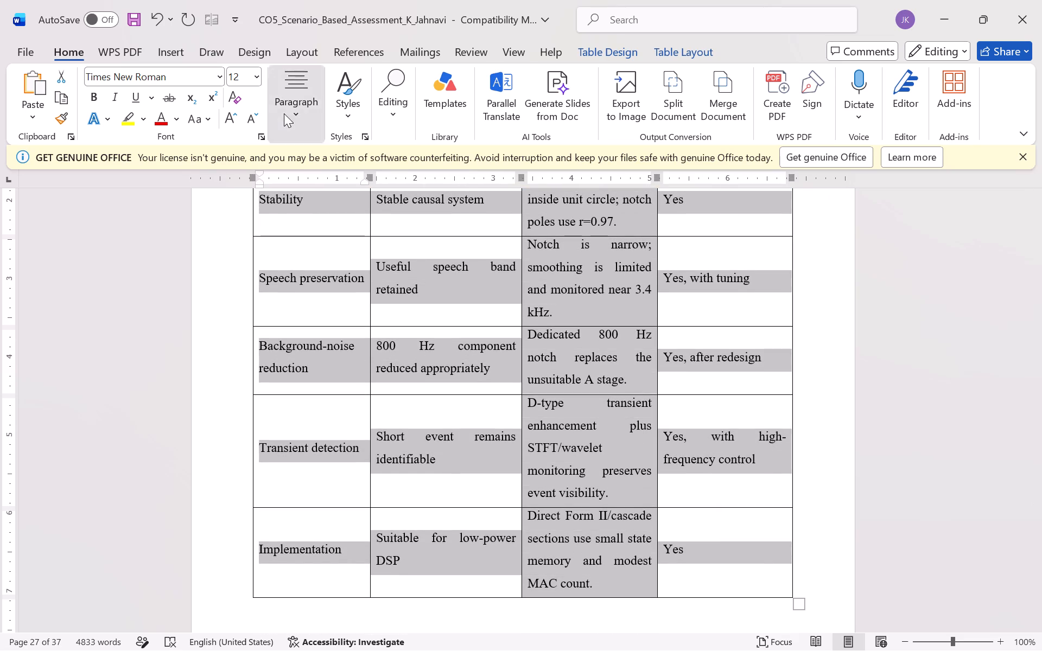
pyautogui.click(284, 181)
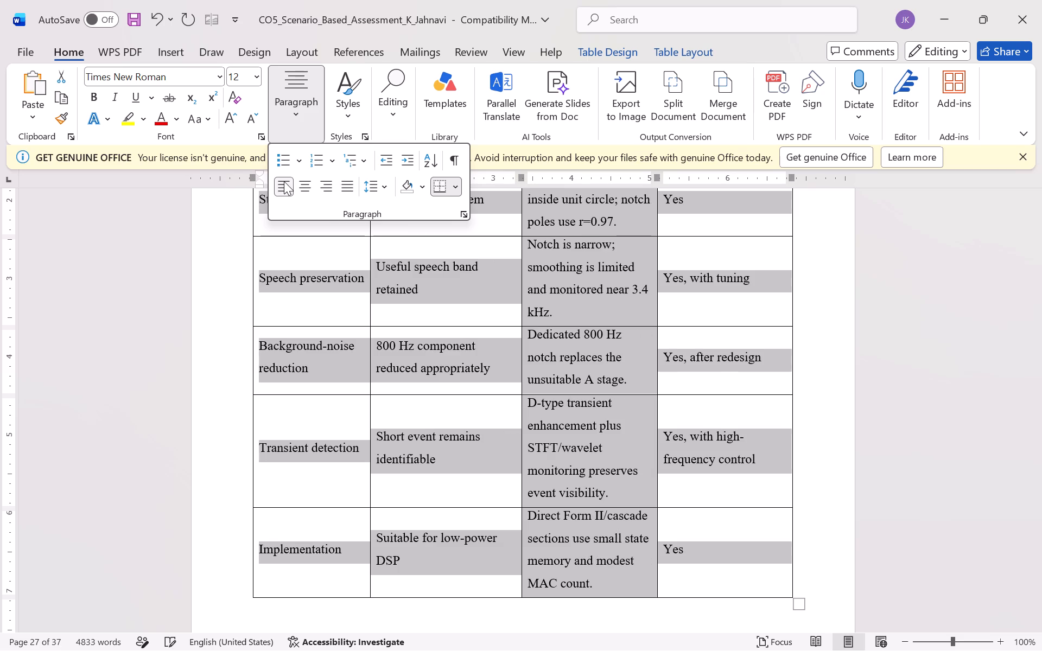
pyautogui.click(817, 379)
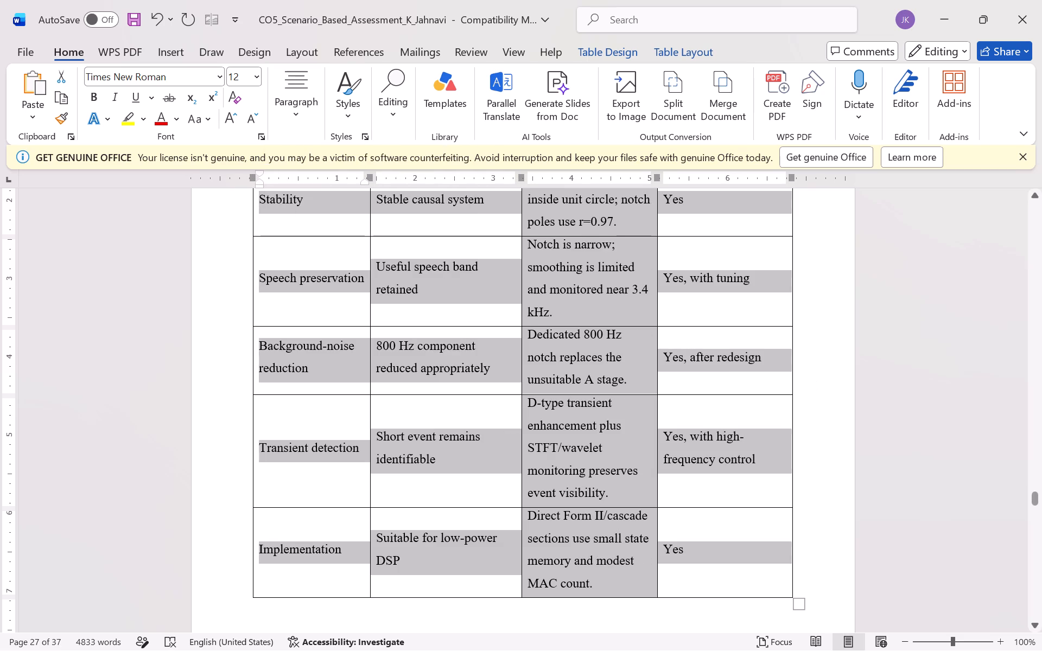
pyautogui.click(833, 479)
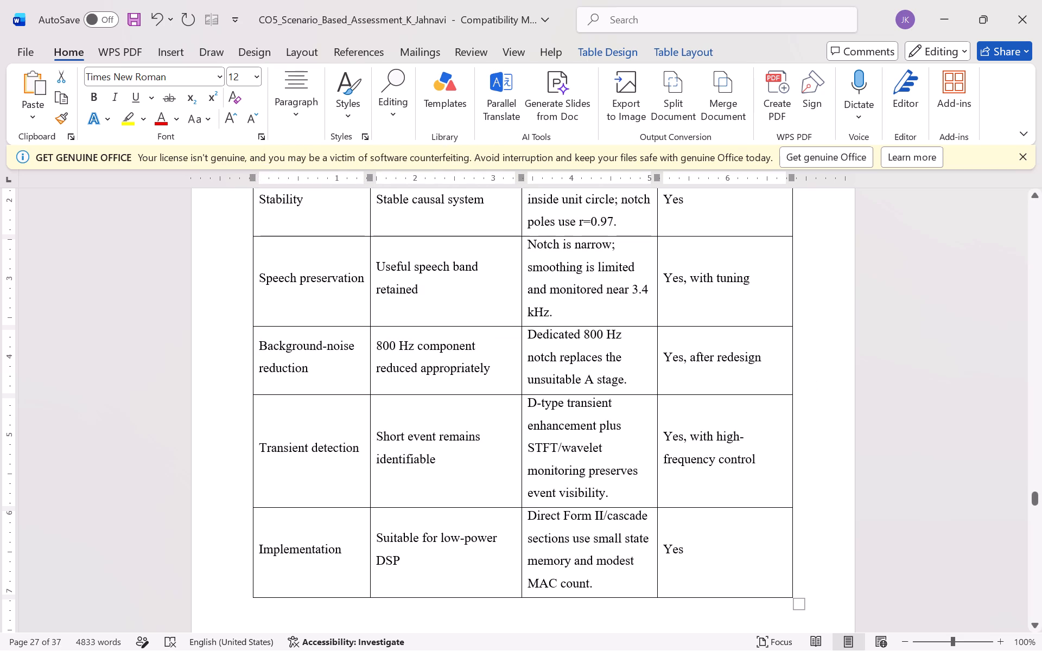
pyautogui.hscroll(1, 614, 436)
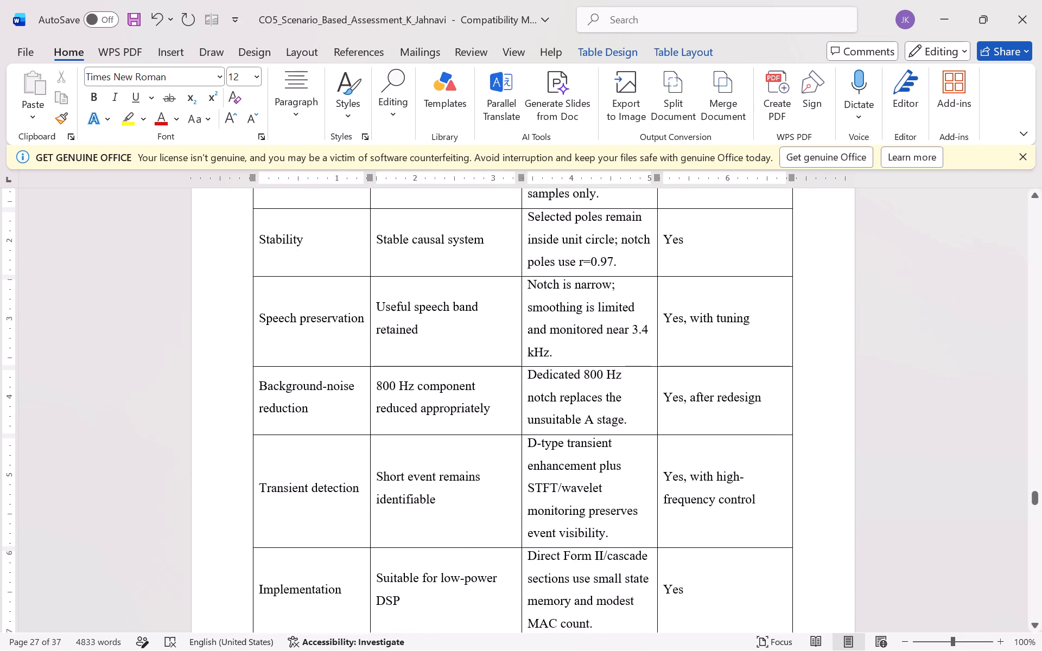
pyautogui.click(520, 464)
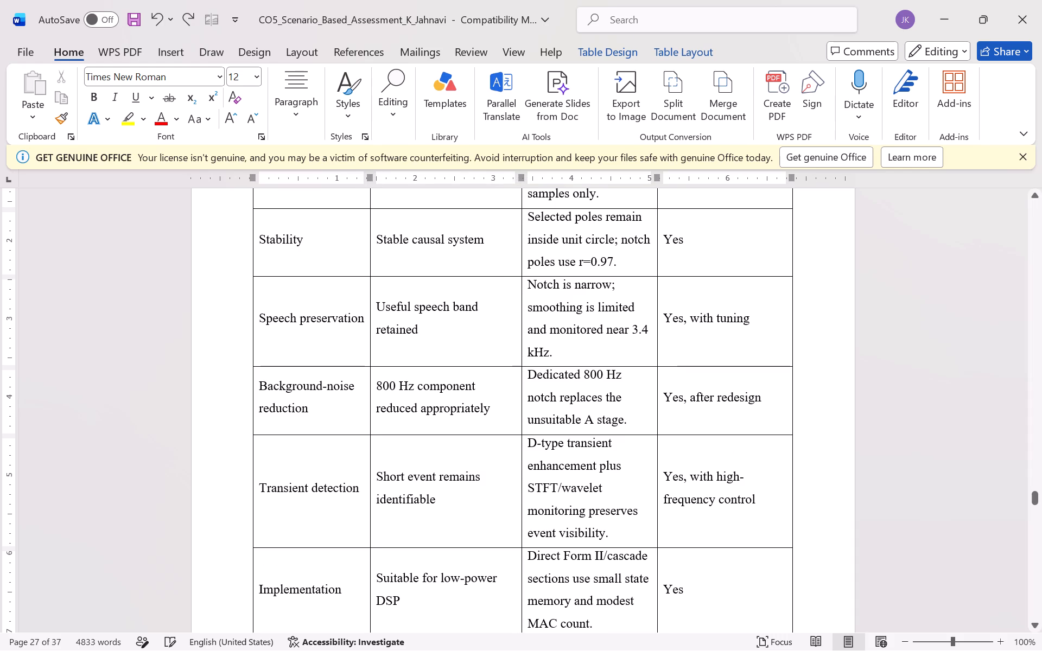
# Delete the 5.7 Verification Conclusion heading and its paragraph below the Final Verification Table.
pyautogui.scroll(-1, 878, 505)
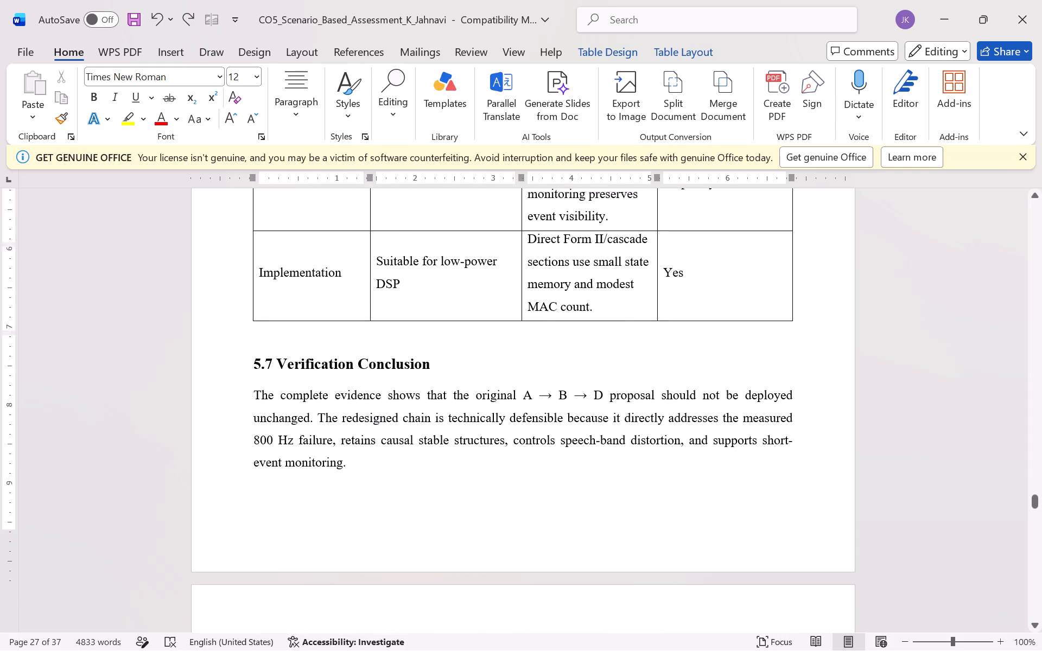
pyautogui.scroll(-1, 878, 505)
pyautogui.scroll(1, 878, 505)
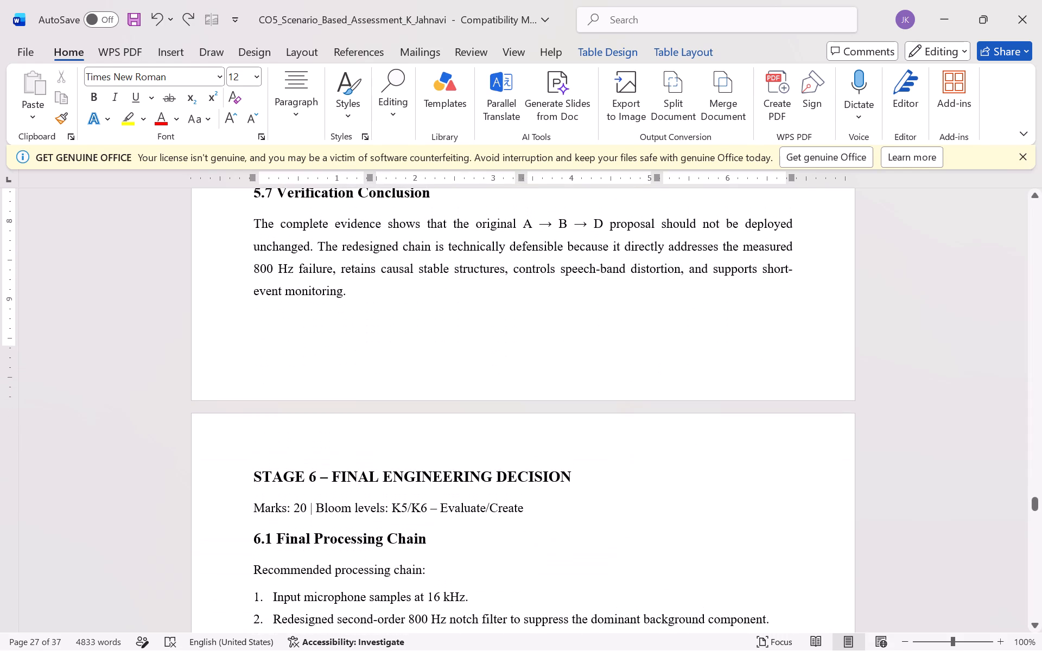
pyautogui.scroll(2, 878, 505)
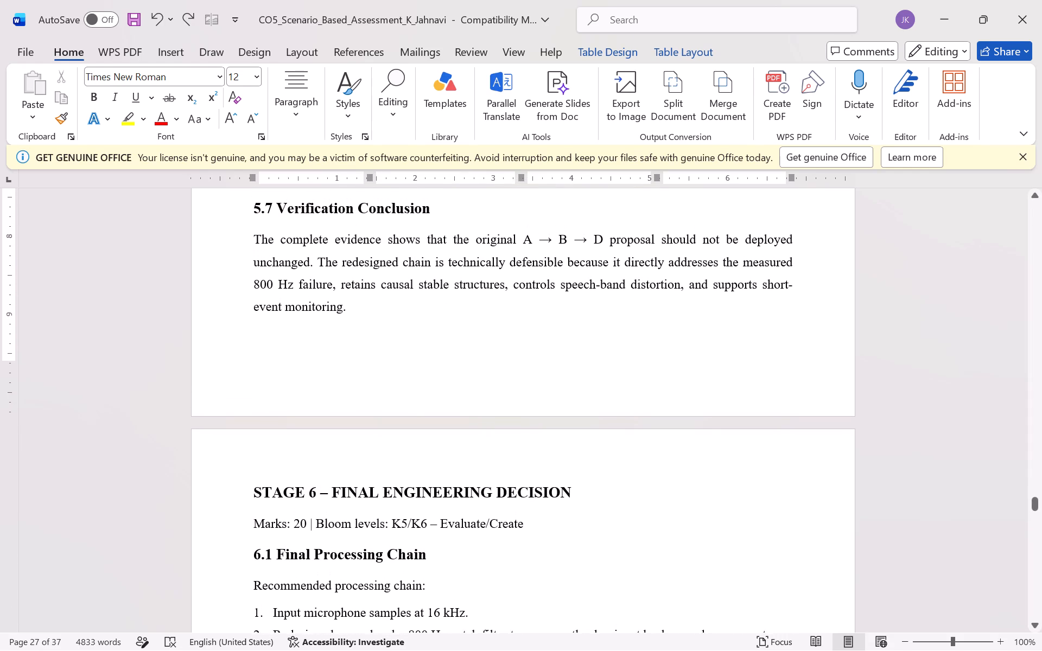
pyautogui.scroll(1, 878, 505)
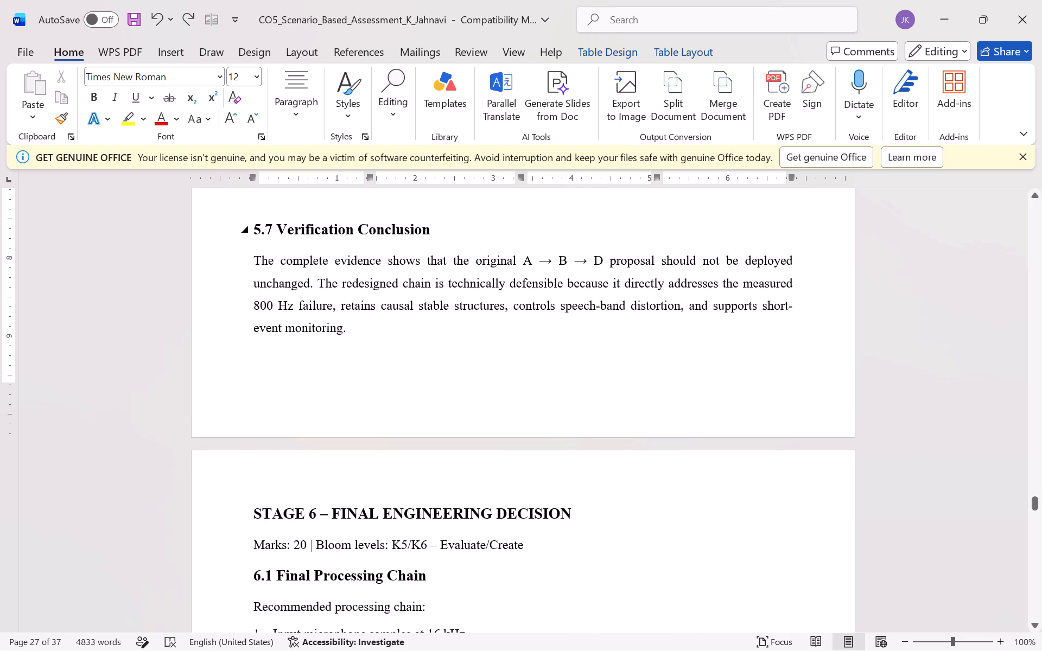
pyautogui.moveTo(252, 226); pyautogui.dragTo(363, 342)
pyautogui.press('BackSpace')
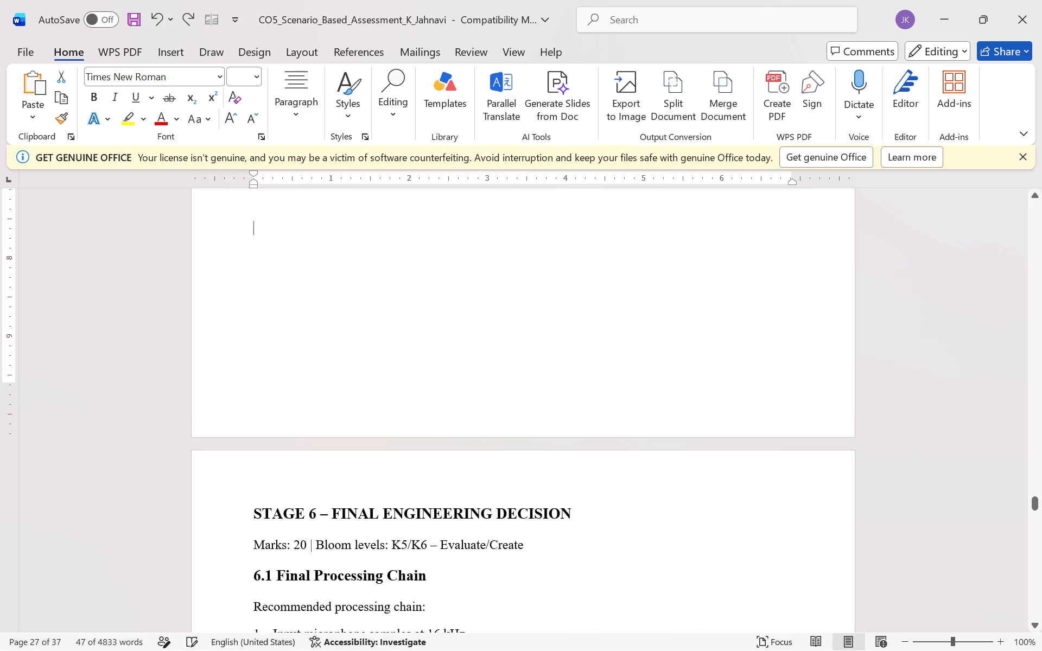
# Delete the marks and Bloom levels line under the STAGE 6 – FINAL ENGINEERING DECISION heading.
pyautogui.scroll(-2, 363, 342)
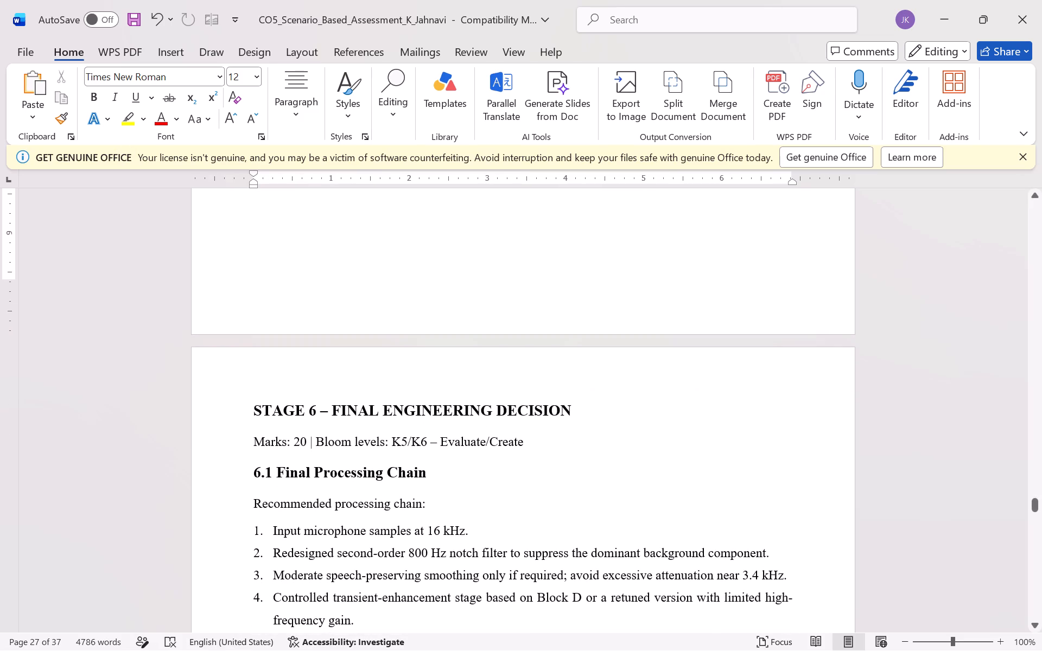
pyautogui.moveTo(250, 443); pyautogui.dragTo(533, 456)
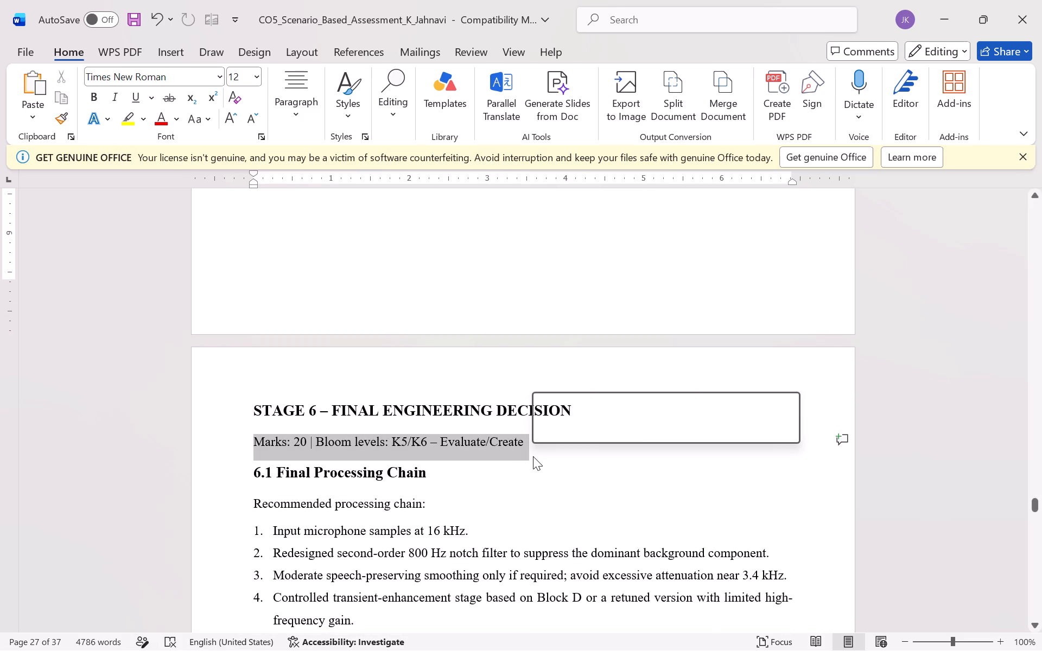
pyautogui.press('BackSpace')
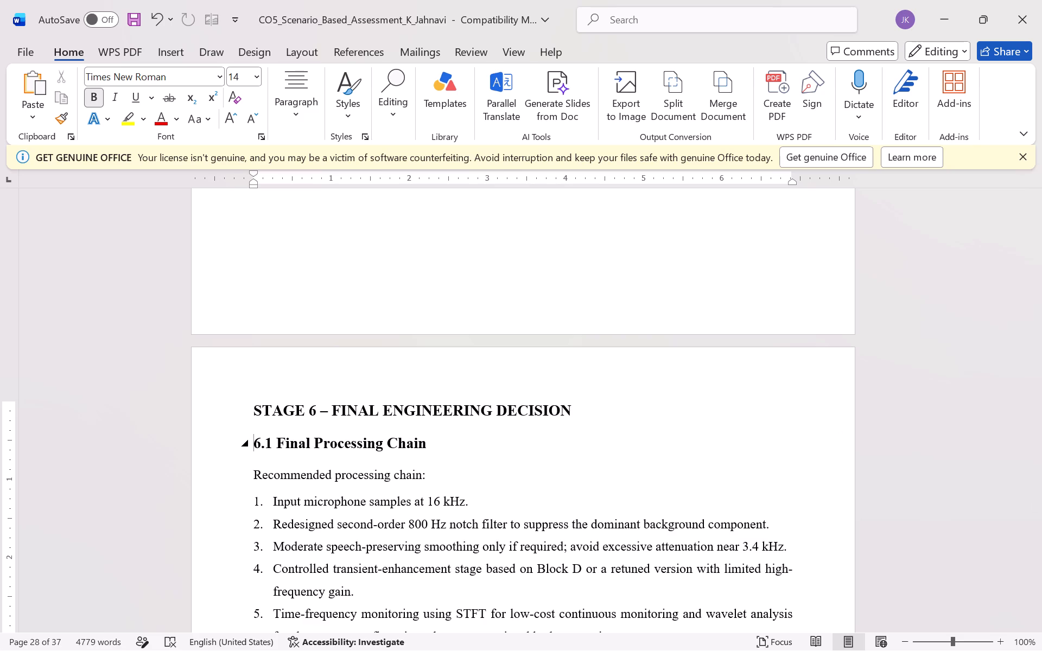
# Delete the unnumbered FINAL ENGINEERING DECISION heading and both paragraphs beneath it, between sections 6.8 and 6.9.
pyautogui.scroll(-5, 533, 456)
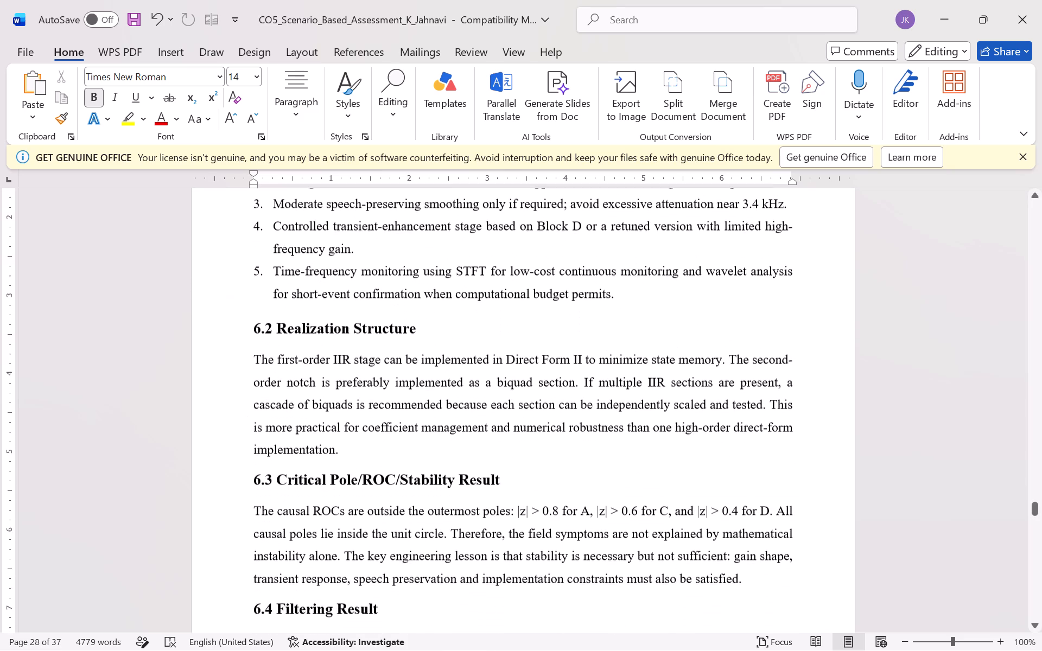
pyautogui.scroll(-2, 533, 456)
pyautogui.scroll(1, 533, 456)
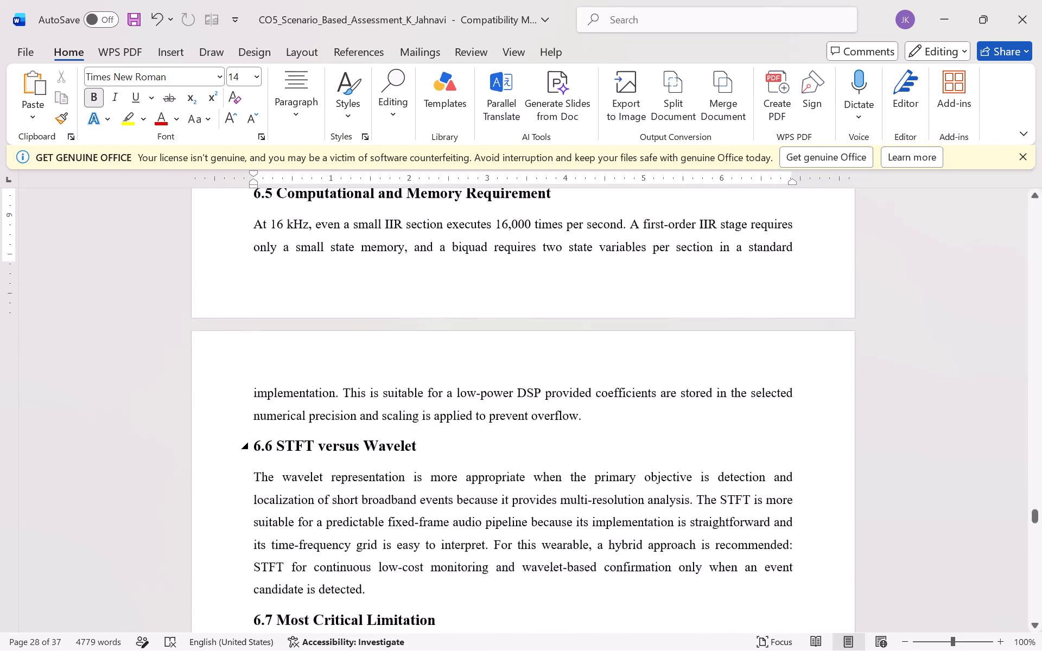
pyautogui.scroll(1, 533, 456)
pyautogui.scroll(-4, 533, 456)
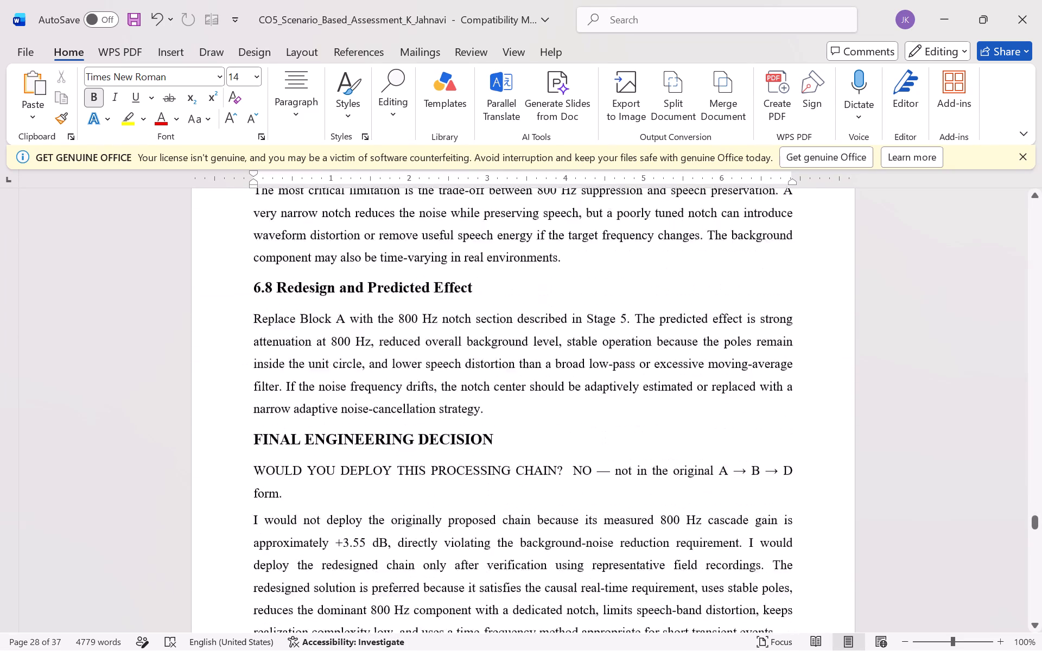
pyautogui.scroll(-1, 533, 456)
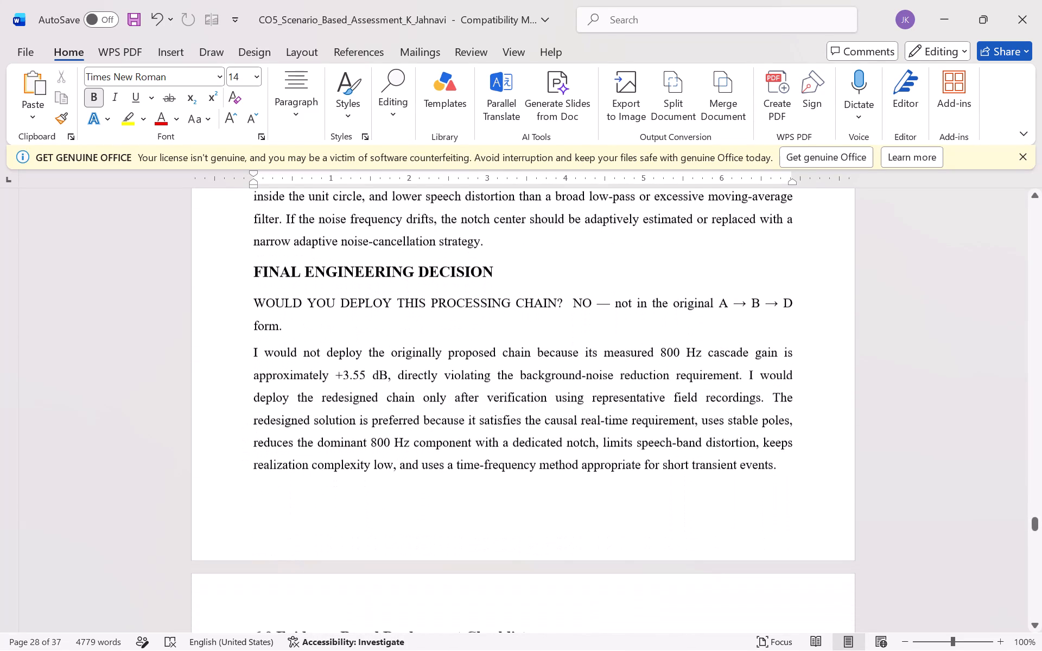
pyautogui.scroll(-2, 533, 456)
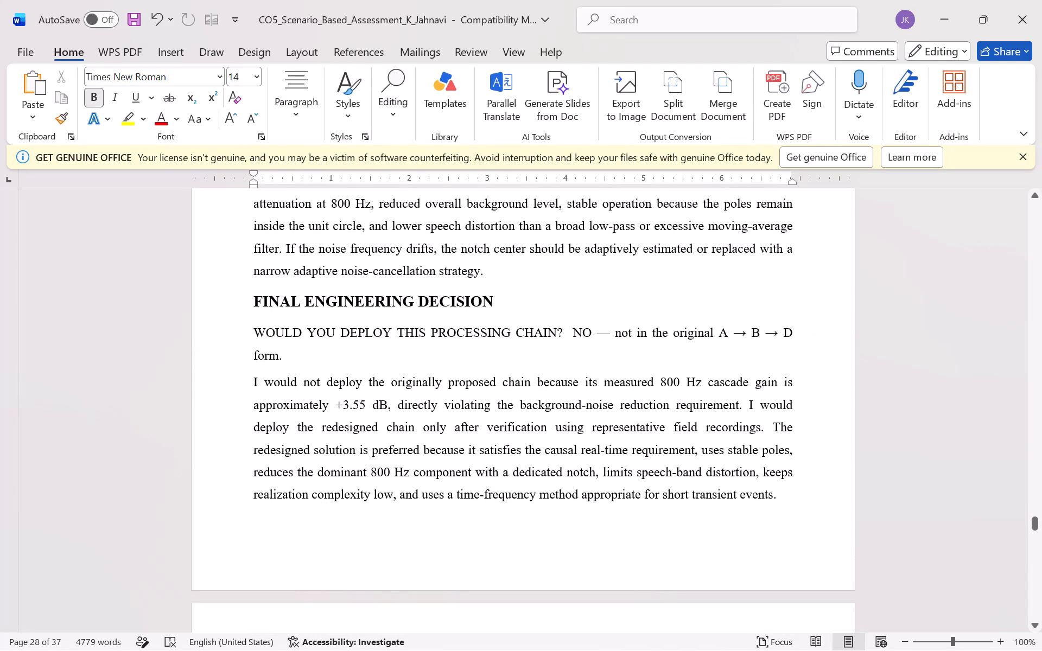
pyautogui.moveTo(254, 295); pyautogui.dragTo(669, 489)
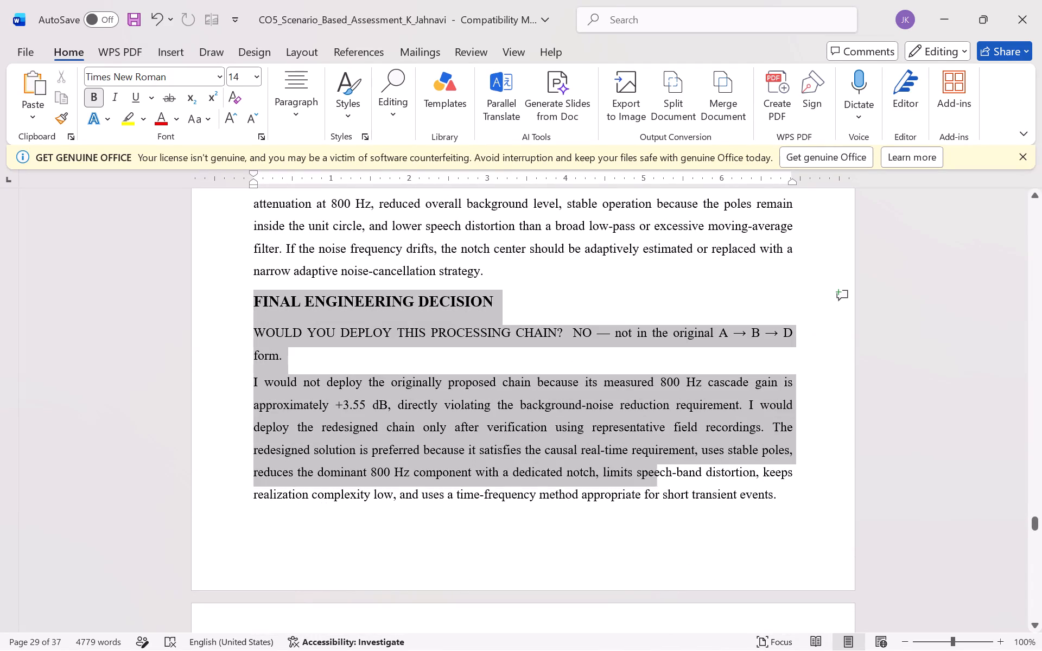
pyautogui.moveTo(669, 489); pyautogui.dragTo(792, 503)
pyautogui.press('BackSpace')
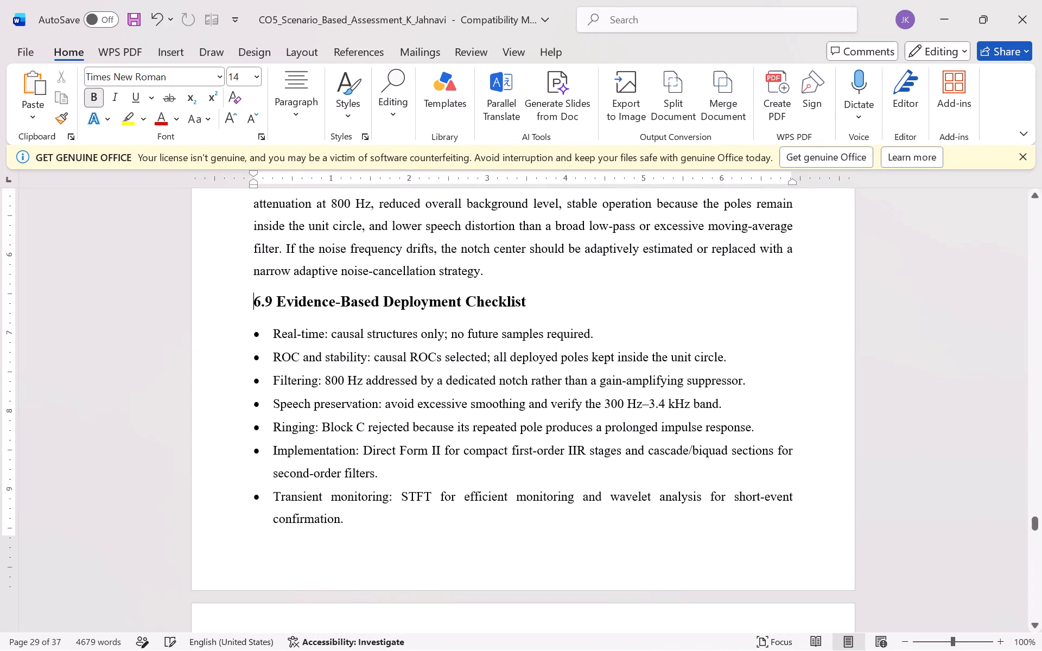
# Delete the Numerical behaviour bullet and the blank line after it at the end of the 6.9 deployment checklist.
pyautogui.scroll(-3, 792, 503)
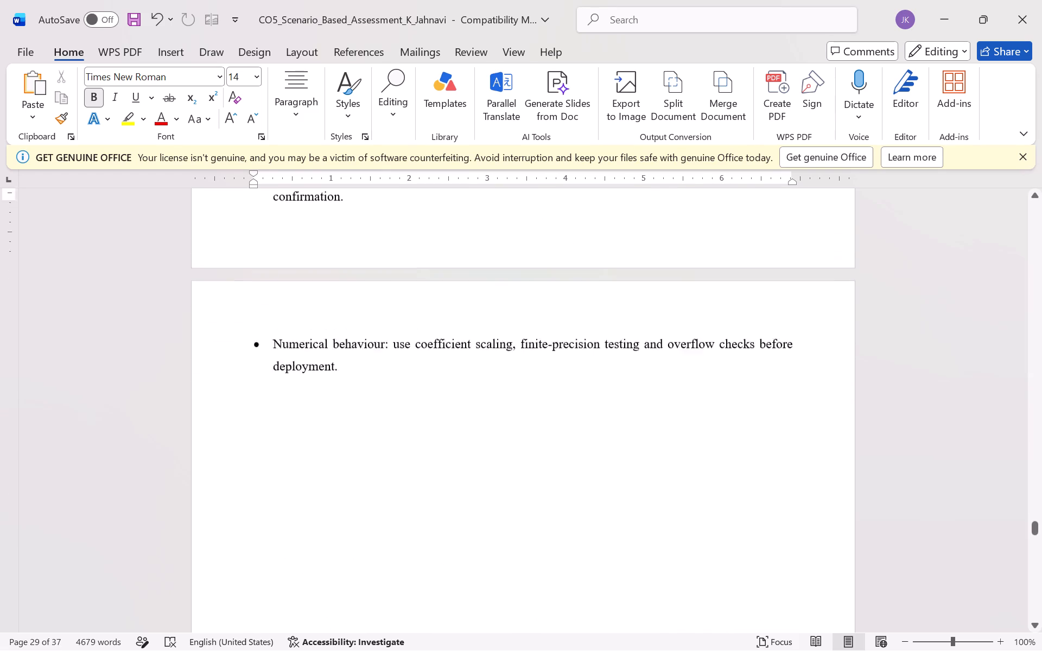
pyautogui.moveTo(273, 377); pyautogui.dragTo(353, 431)
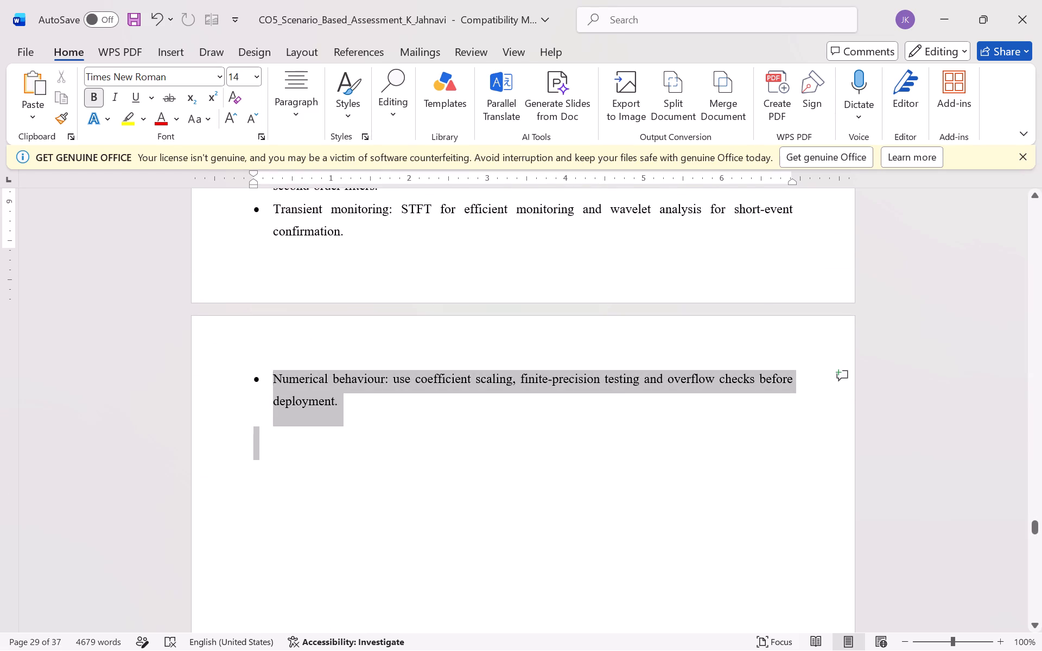
pyautogui.moveTo(353, 431); pyautogui.dragTo(355, 433)
pyautogui.press('BackSpace')
# Shorten the ONE-PAGE CONCLUSION heading to CONCLUSION.
pyautogui.scroll(-1, 355, 433)
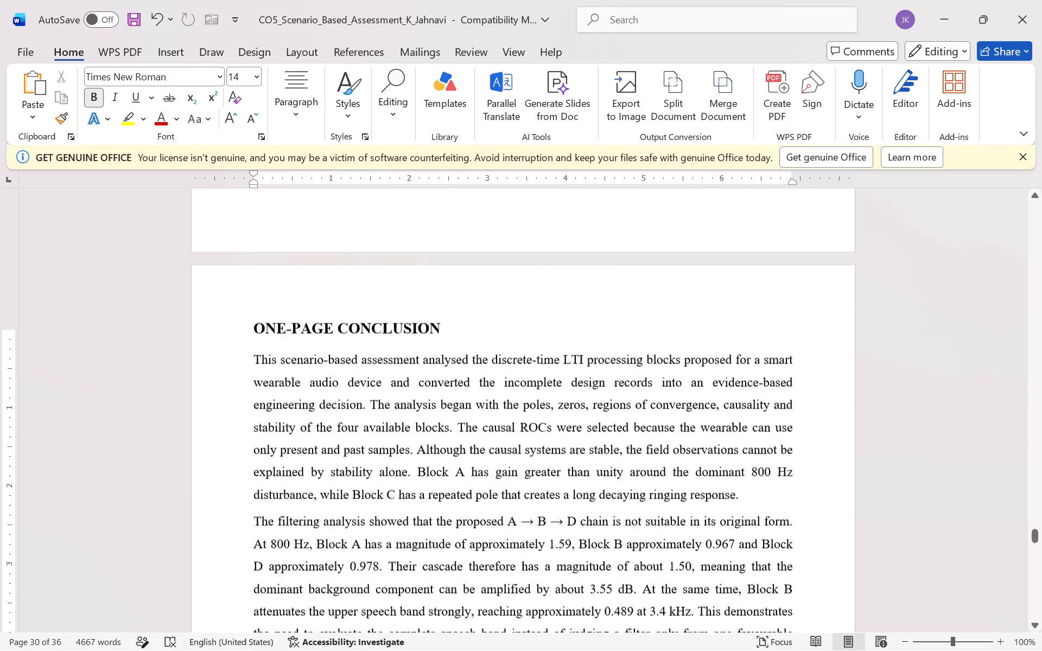
pyautogui.scroll(-1, 355, 433)
pyautogui.moveTo(335, 292); pyautogui.dragTo(282, 284)
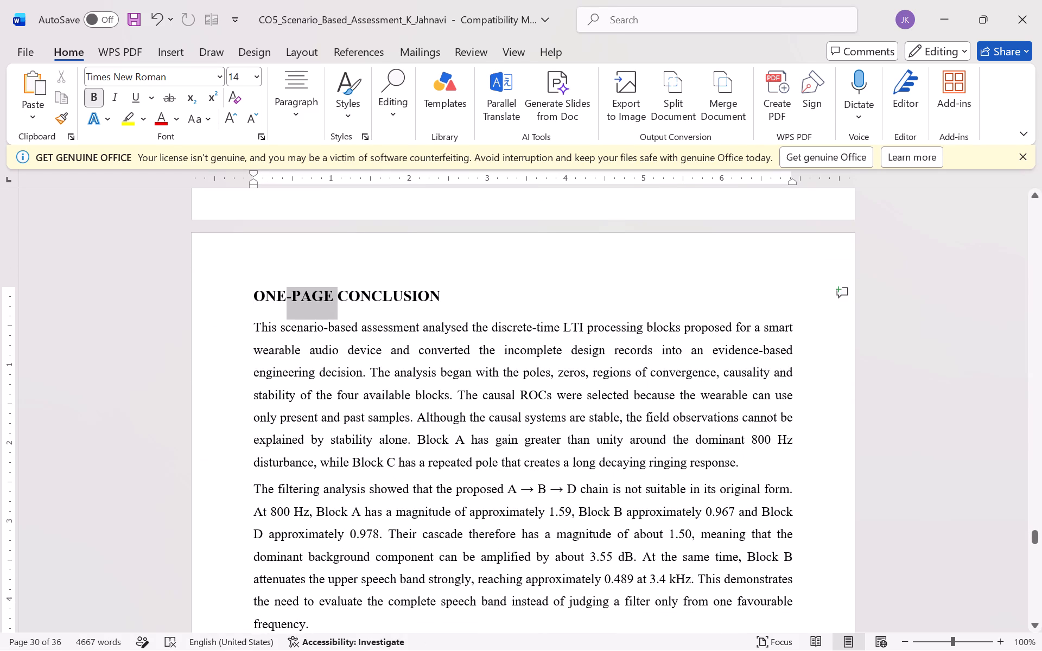
pyautogui.moveTo(282, 284); pyautogui.dragTo(266, 286)
pyautogui.press('BackSpace')
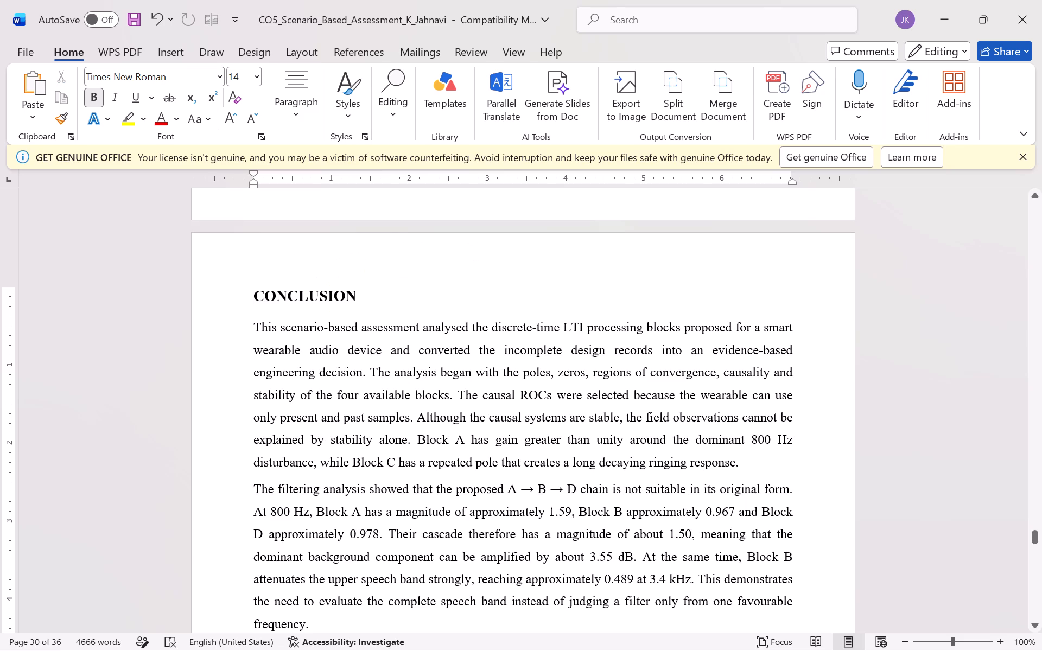
# Delete the Note paragraph about how the references were selected, below reference [10].
pyautogui.scroll(-4, 404, 277)
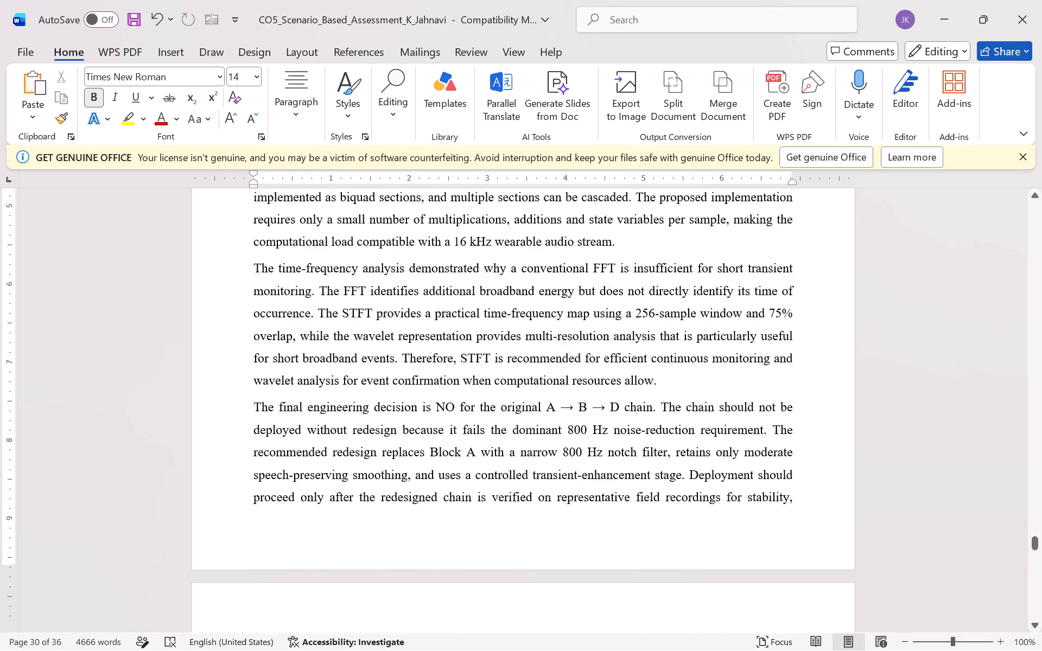
pyautogui.scroll(-2, 404, 277)
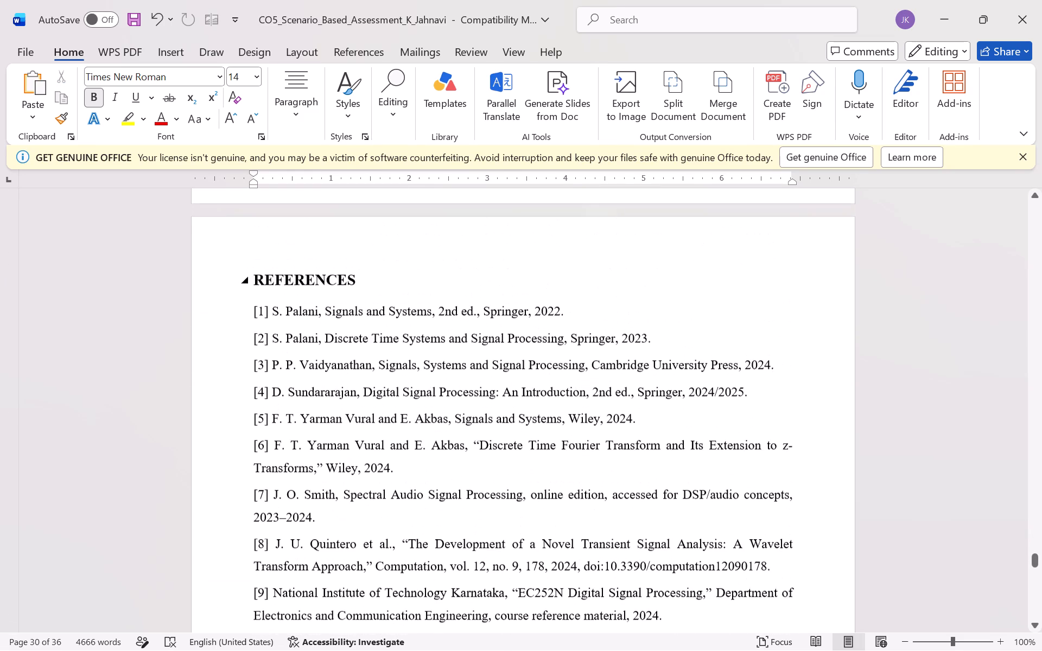
pyautogui.scroll(-2, 404, 277)
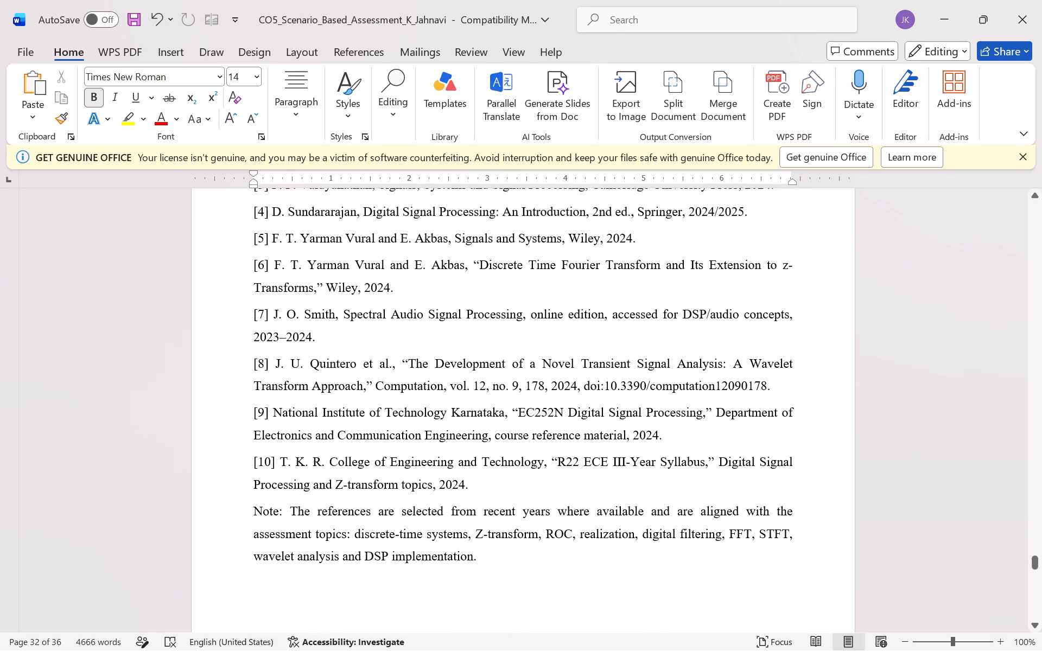
pyautogui.moveTo(252, 506); pyautogui.dragTo(488, 565)
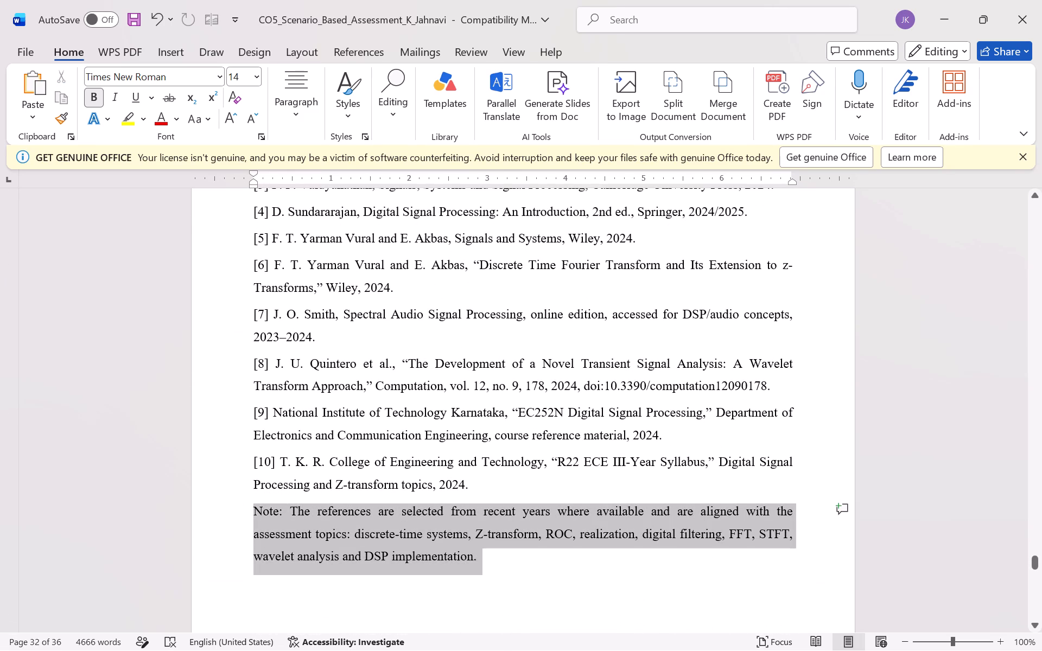
pyautogui.moveTo(488, 565); pyautogui.dragTo(486, 563)
pyautogui.press('BackSpace')
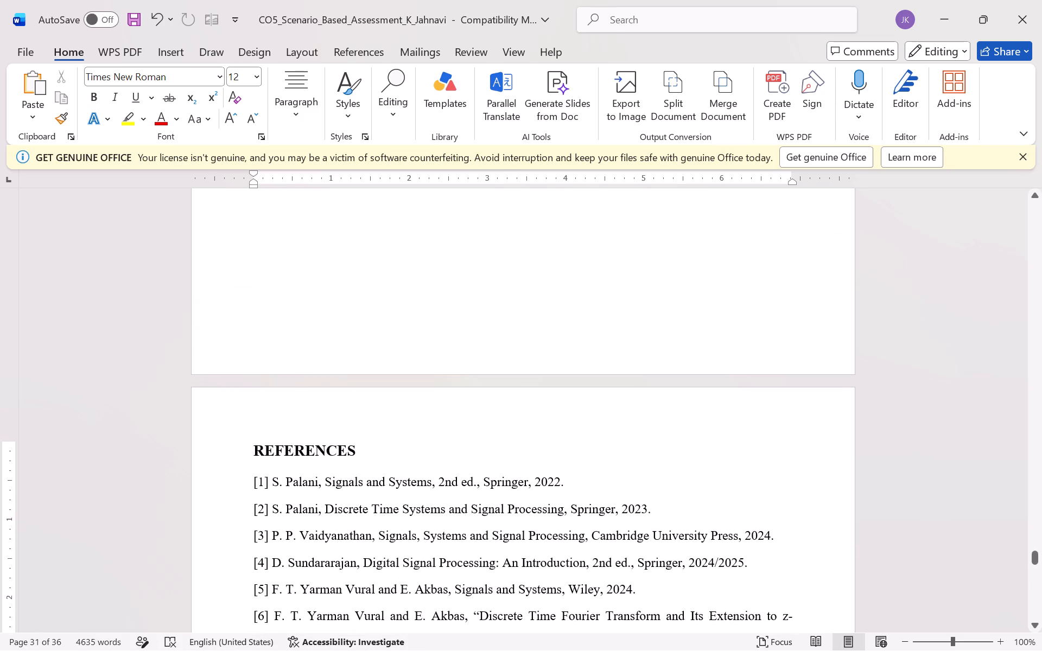
# Trim the Conclusion's time-frequency analysis paragraph to its first sentence, leaving a single full stop after "monitoring".
pyautogui.scroll(1, 486, 563)
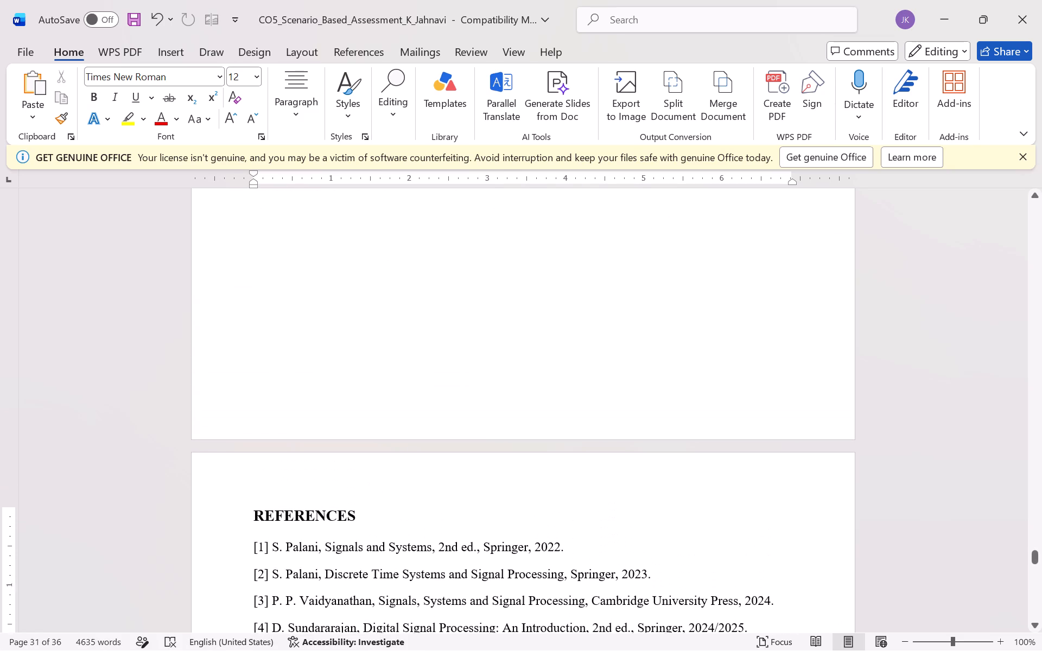
pyautogui.scroll(6, 486, 563)
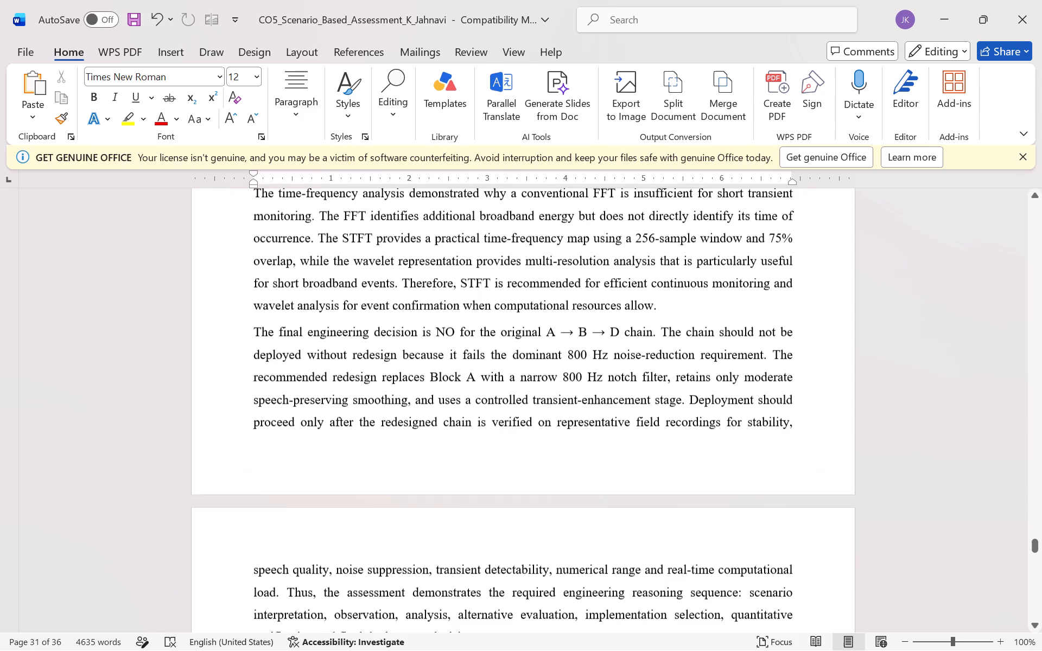
pyautogui.scroll(4, 486, 563)
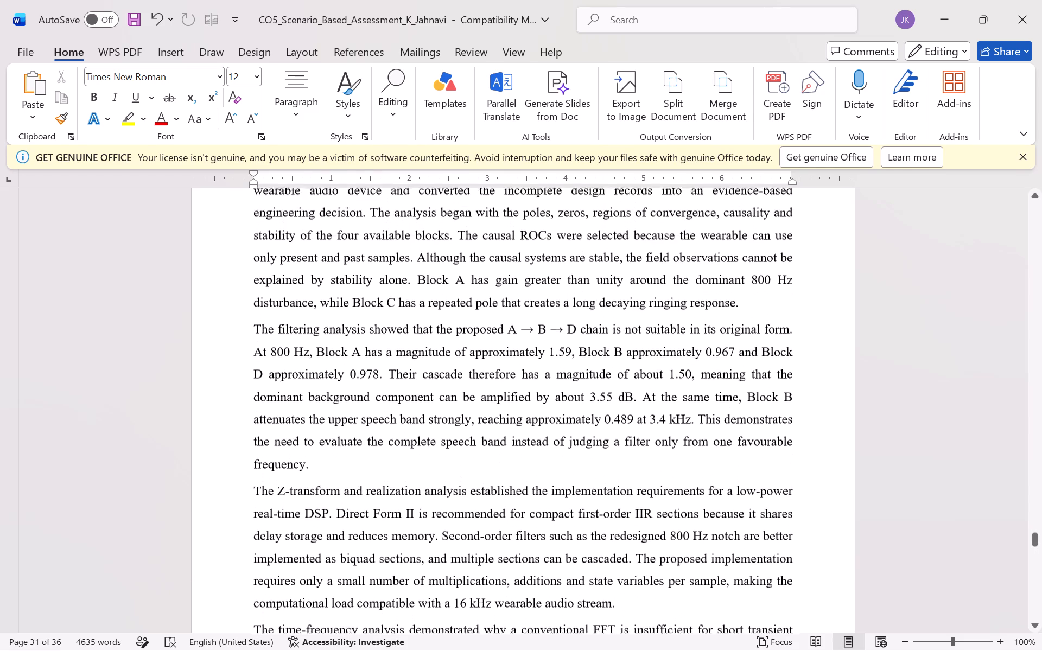
pyautogui.scroll(1, 486, 563)
pyautogui.scroll(-2, 486, 563)
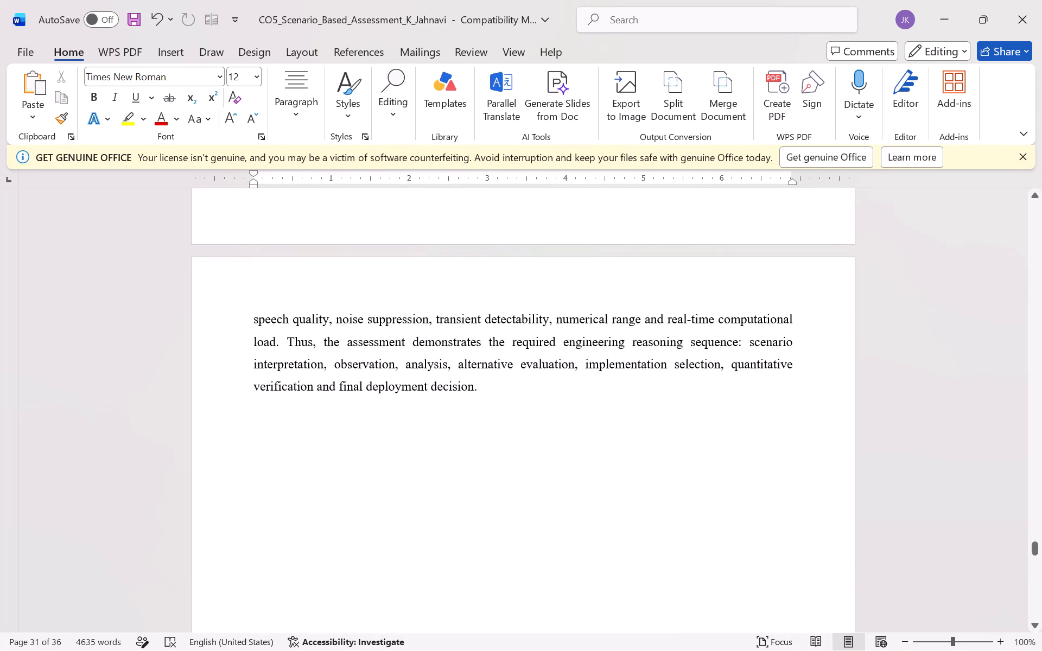
pyautogui.scroll(6, 509, 365)
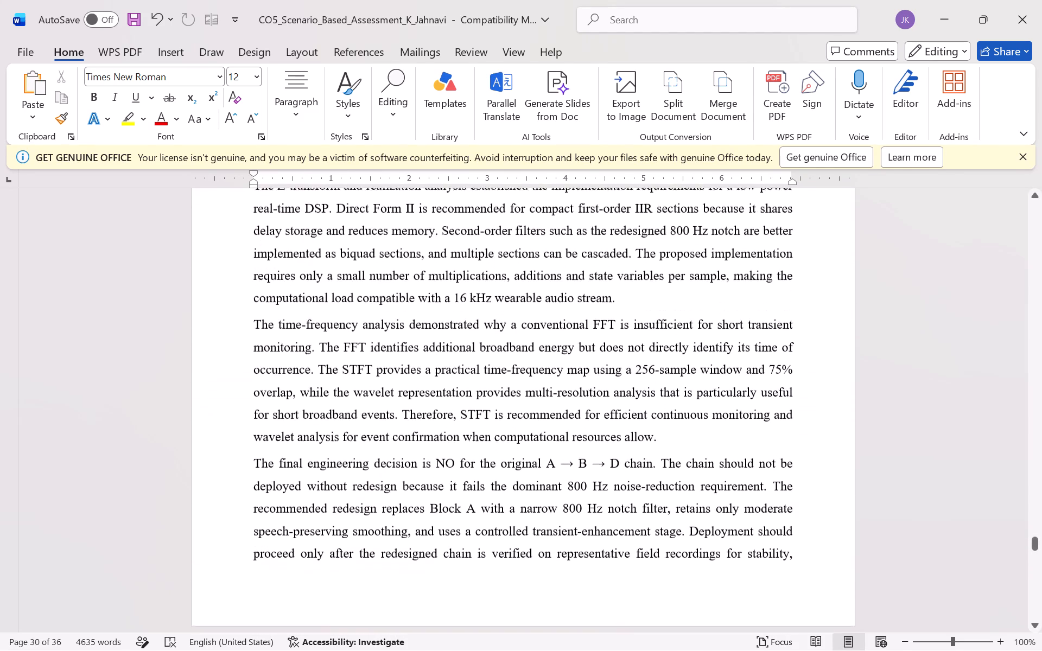
pyautogui.scroll(2, 509, 365)
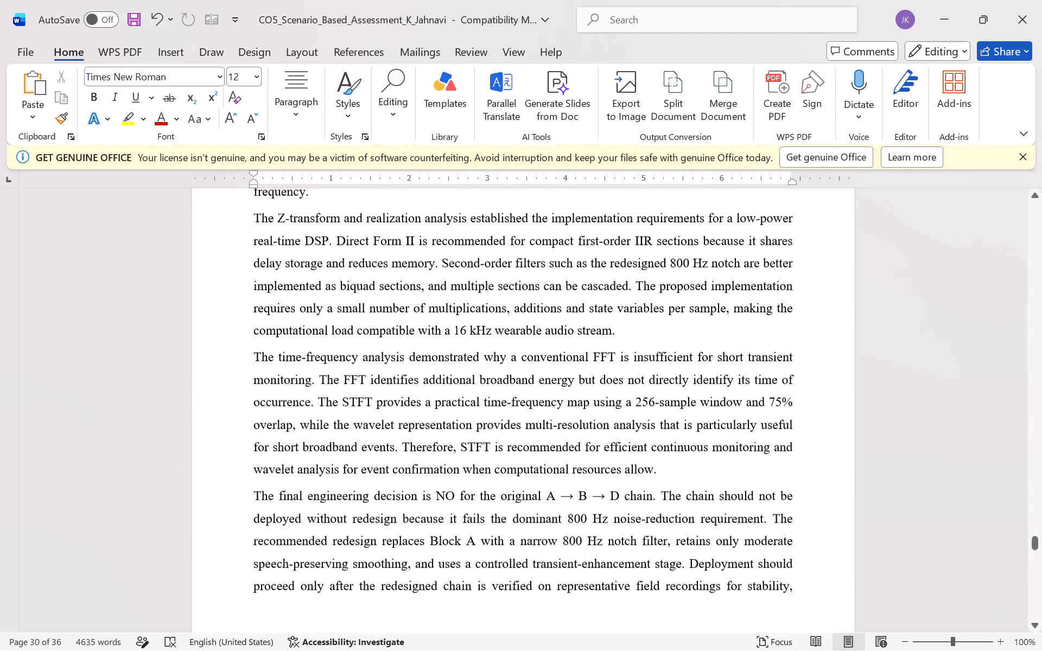
pyautogui.moveTo(321, 376); pyautogui.dragTo(652, 468)
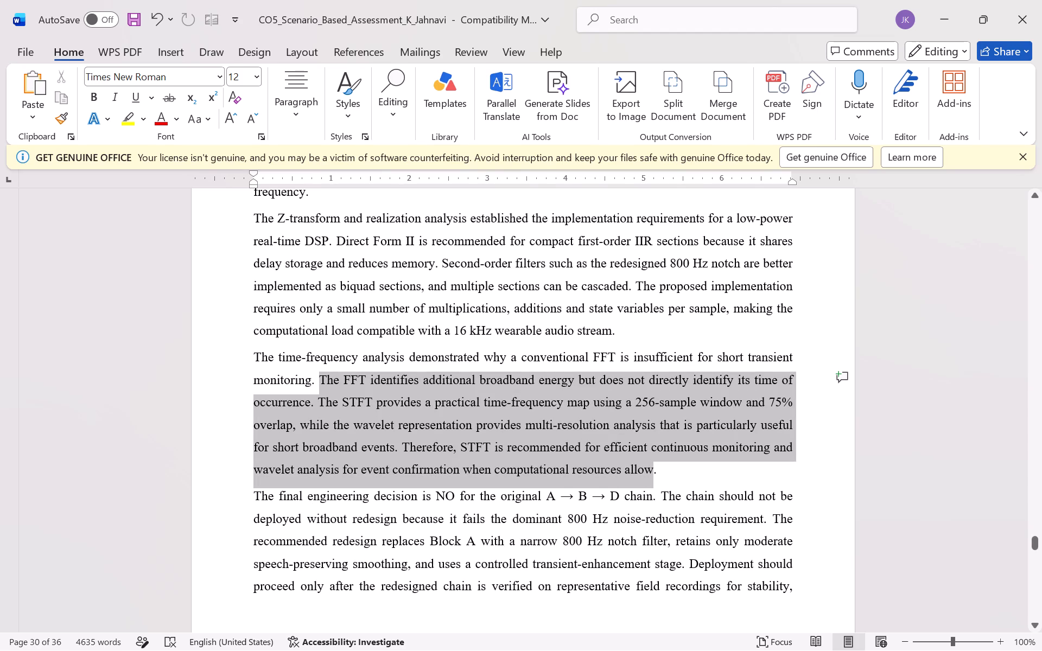
pyautogui.moveTo(652, 468); pyautogui.dragTo(653, 468)
pyautogui.press('BackSpace')
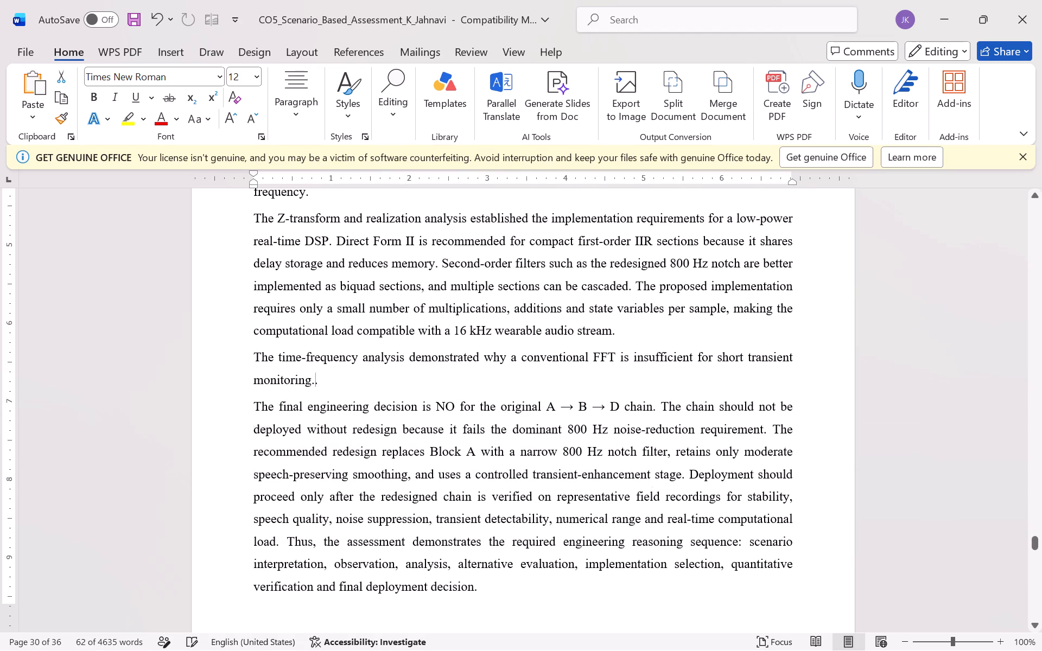
pyautogui.press('Right')
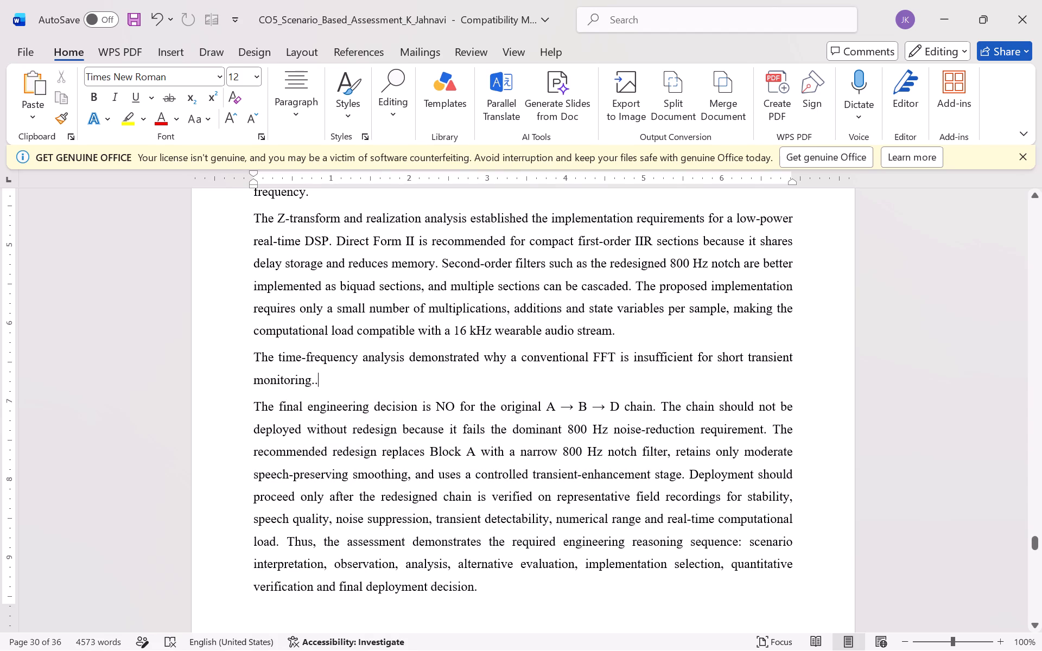
pyautogui.press('BackSpace')
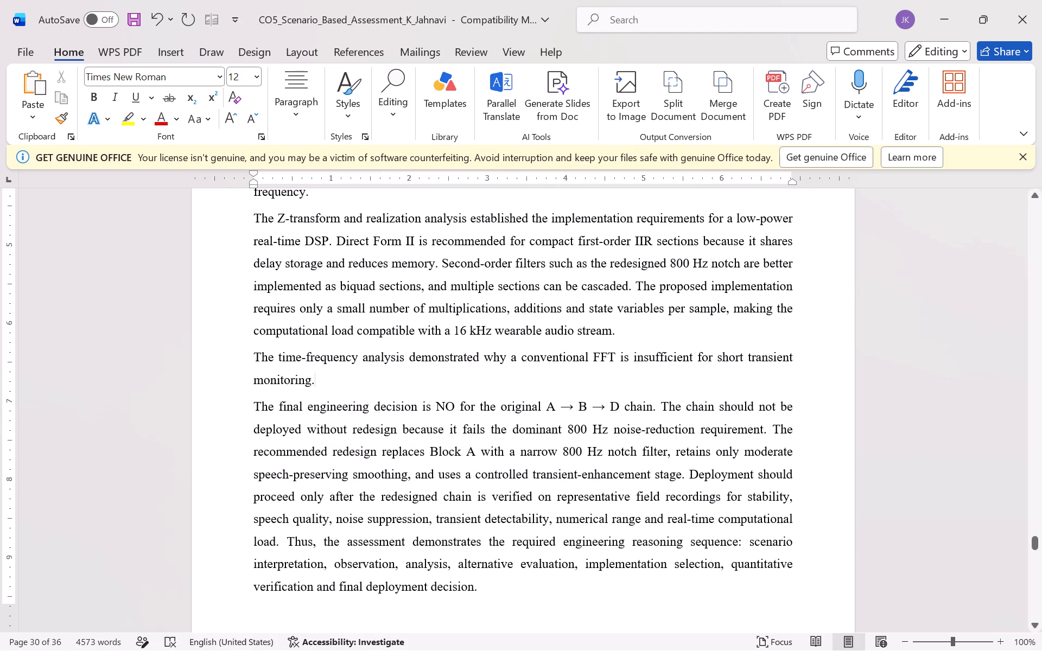
# Merge the Conclusion's time-frequency analysis paragraph into the end of the Z-transform paragraph above it, separated by a space.
pyautogui.click(256, 347)
pyautogui.press('Down')
pyautogui.press('BackSpace')
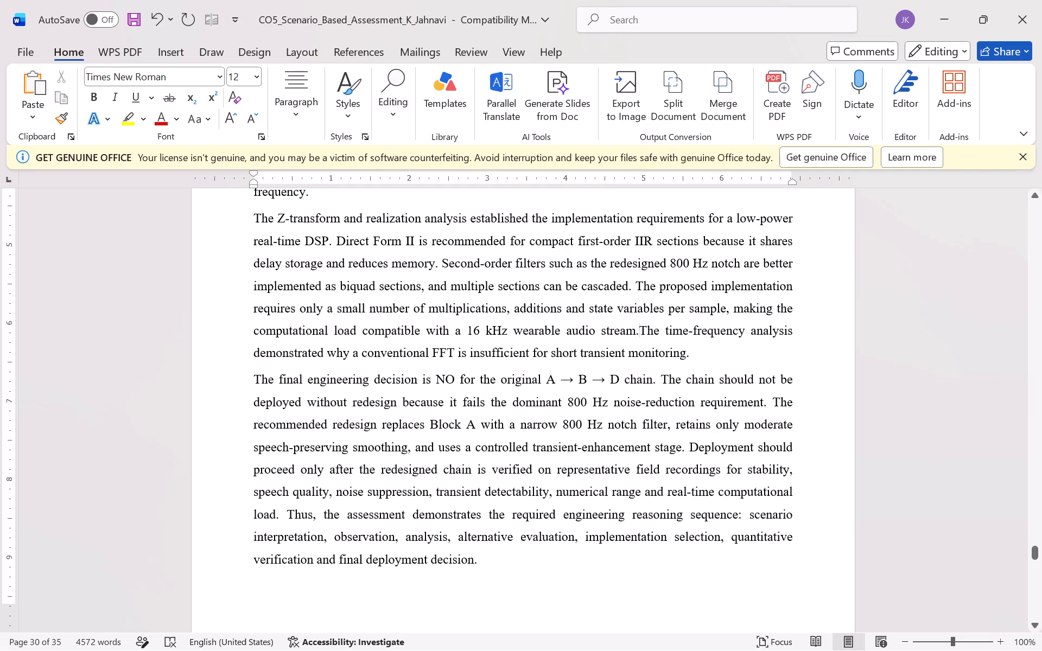
pyautogui.press('space')
# Format the whole Python code listing in the appendix, from "import numpy as np" to the final "plt.show()", as Times New Roman 12 pt.
pyautogui.scroll(-2, 318, 366)
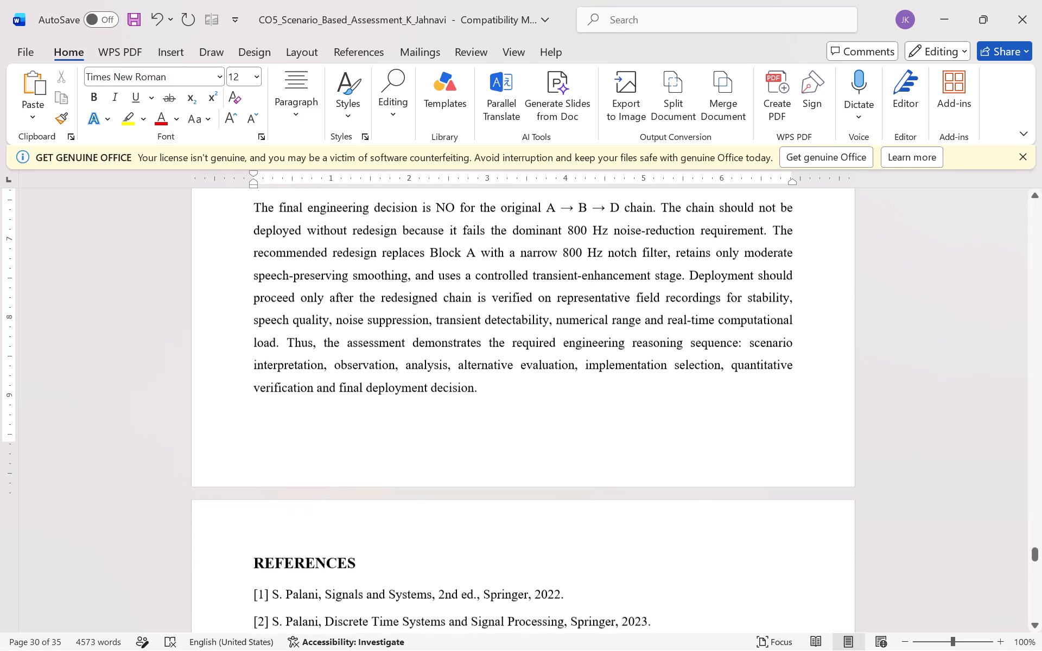
pyautogui.scroll(-6, 318, 366)
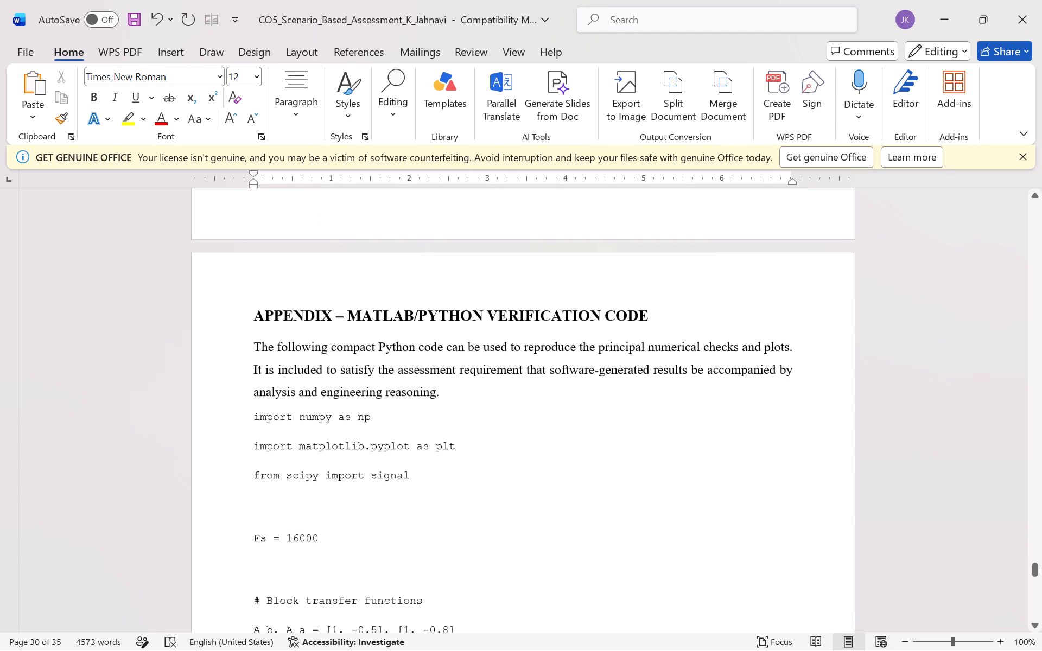
pyautogui.moveTo(251, 416); pyautogui.dragTo(485, 650)
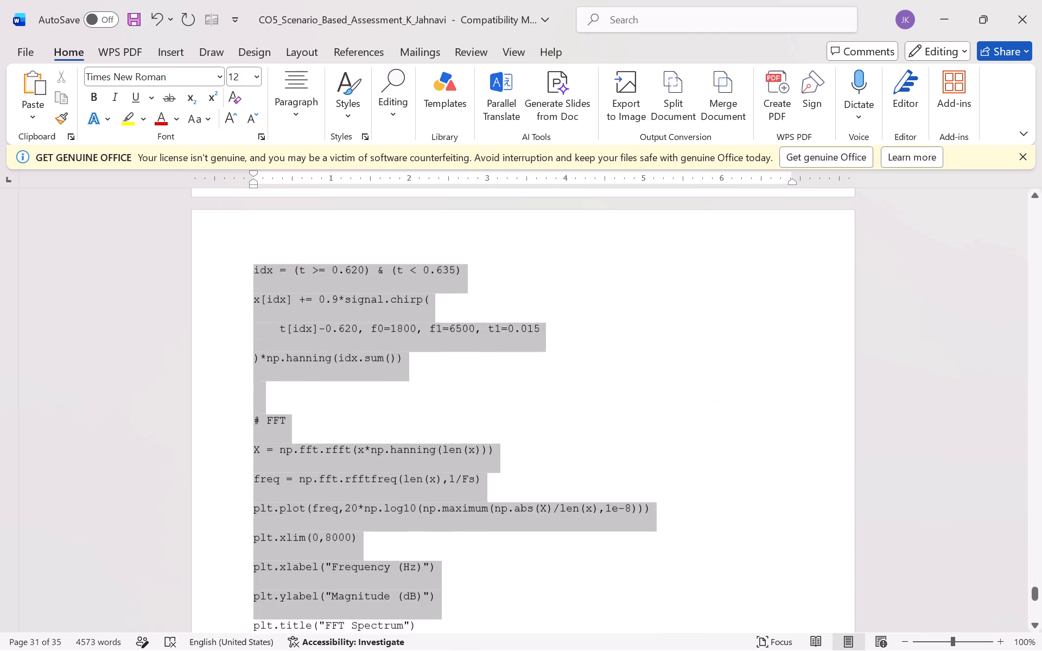
pyautogui.moveTo(485, 650); pyautogui.dragTo(485, 650)
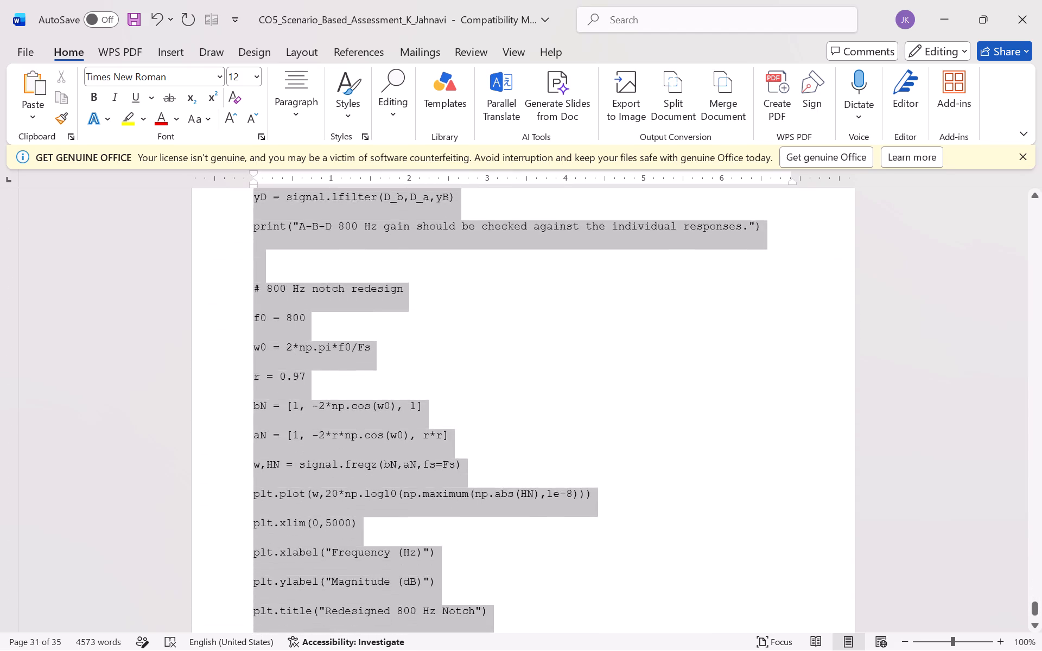
pyautogui.moveTo(485, 650); pyautogui.dragTo(376, 448)
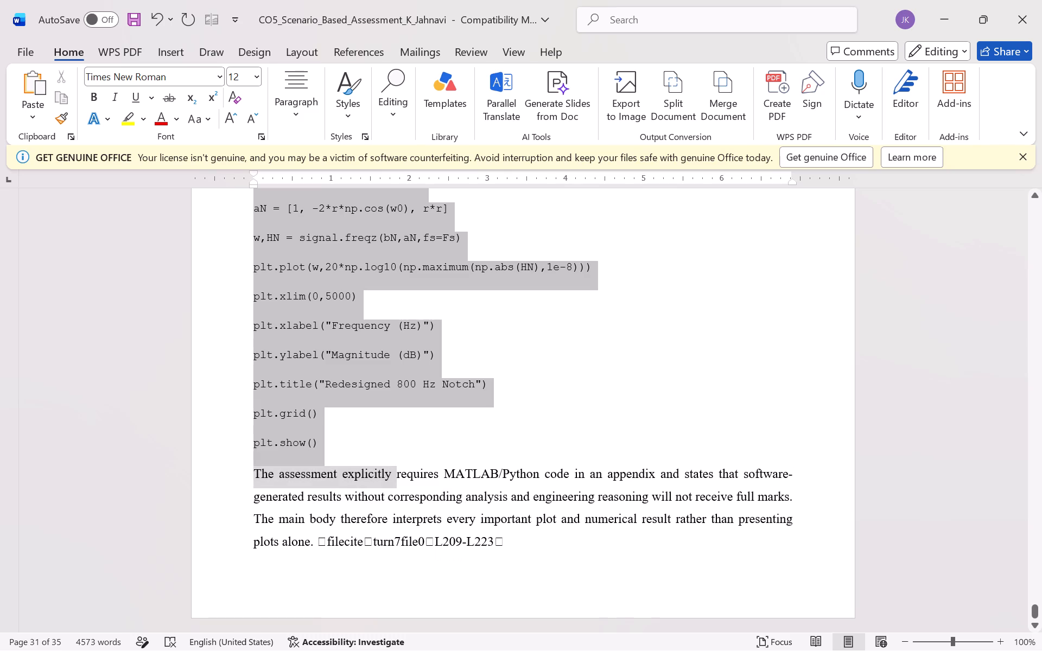
pyautogui.click(416, 397)
pyautogui.write('time')
pyautogui.press('Return')
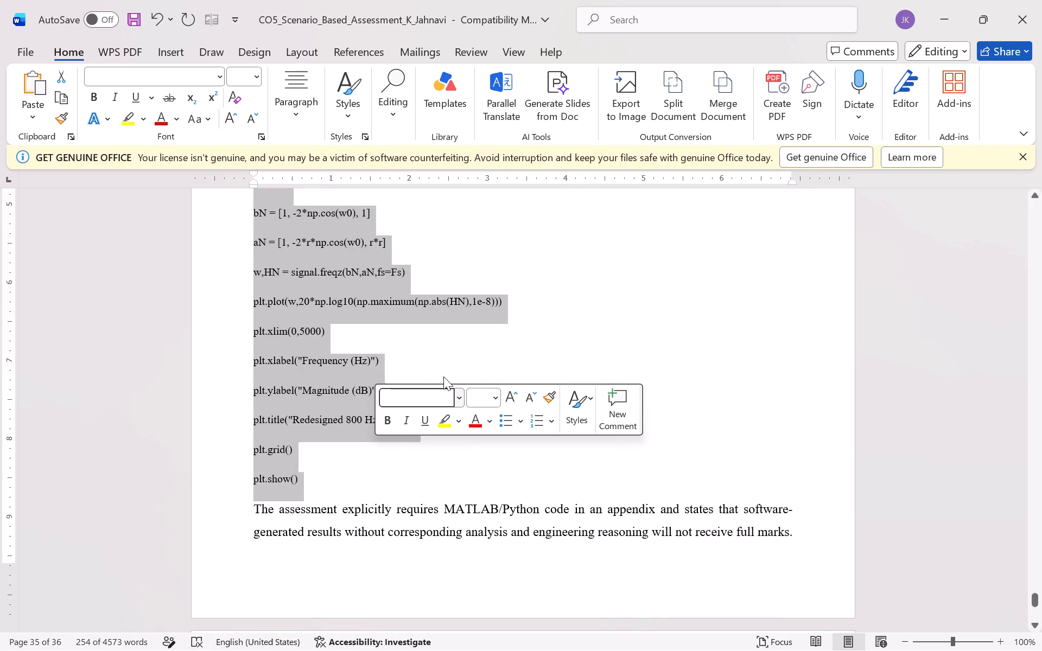
pyautogui.click(486, 401)
pyautogui.write('12')
pyautogui.press('Return')
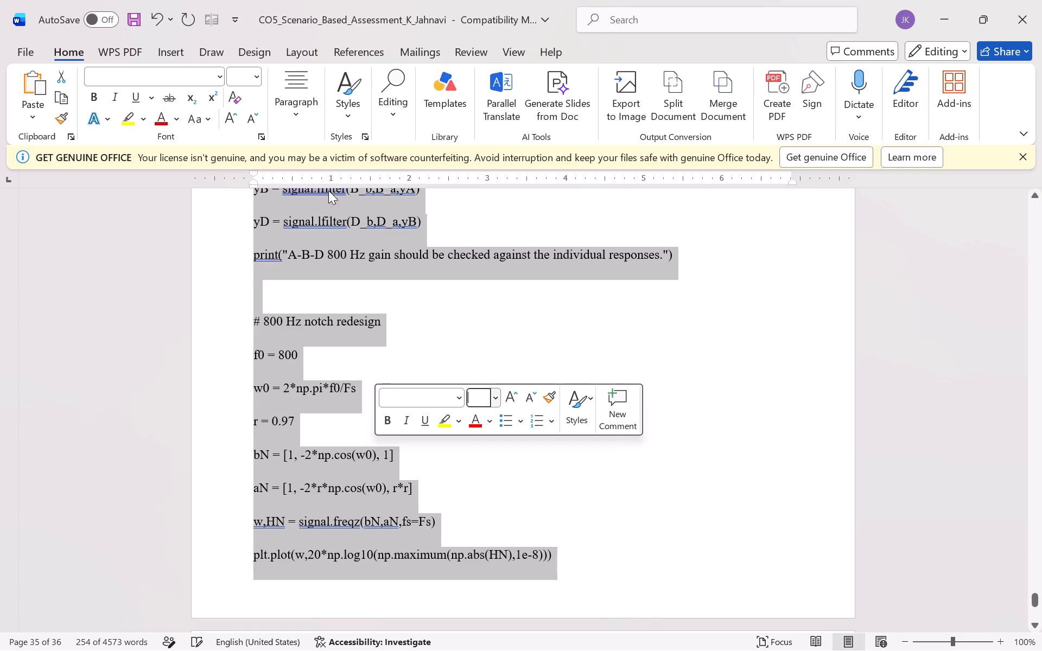
# Left-align the selected appendix code listing.
pyautogui.click(296, 116)
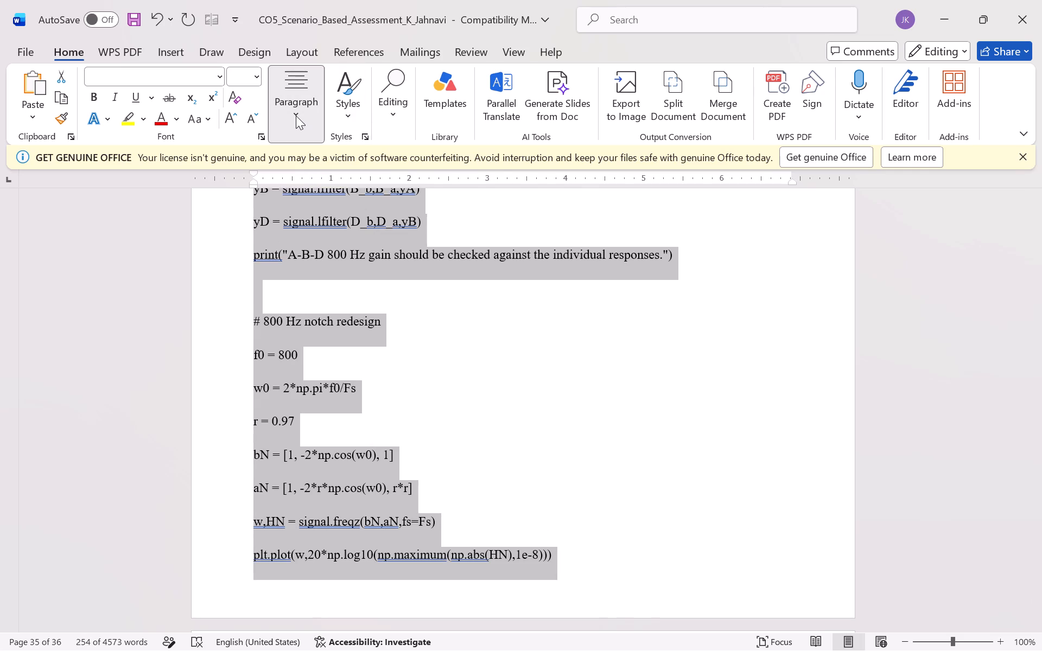
pyautogui.click(280, 188)
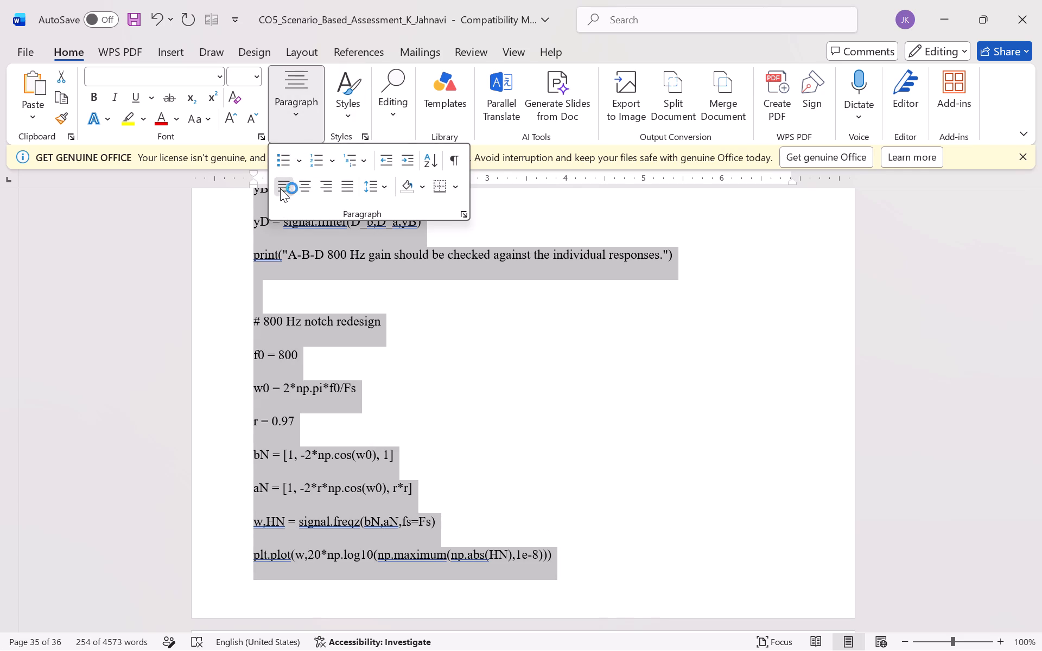
pyautogui.click(485, 386)
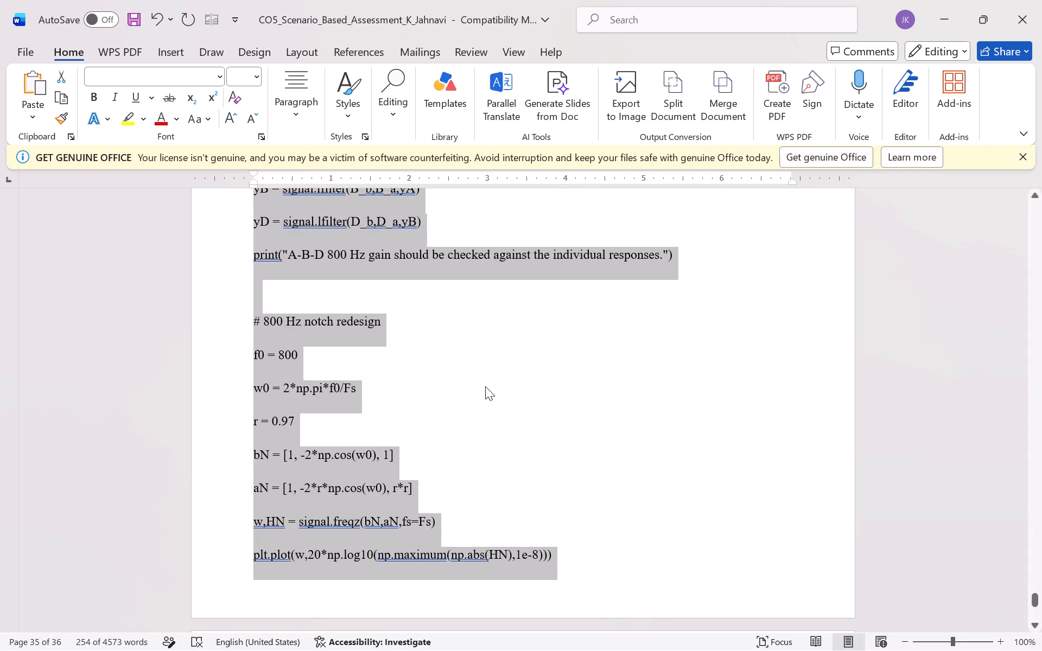
pyautogui.click(485, 386)
# Delete the closing paragraph beginning "The assessment explicitly requires MATLAB/Python code", including its filecite marker, below the appendix code.
pyautogui.scroll(-5, 485, 386)
pyautogui.scroll(2, 485, 386)
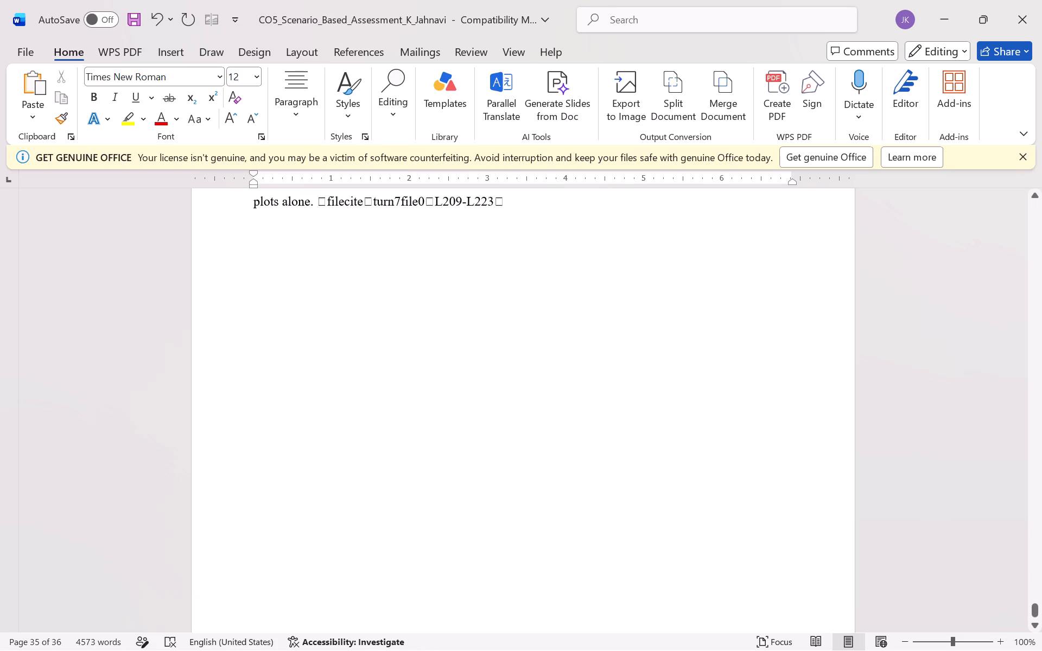
pyautogui.scroll(2, 485, 386)
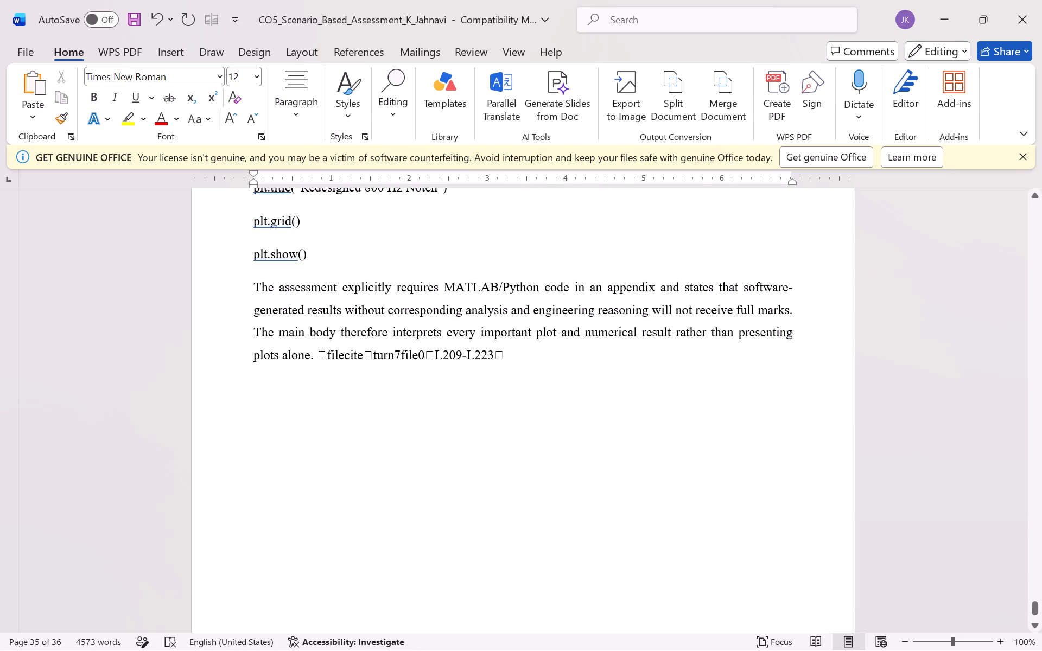
pyautogui.moveTo(248, 282); pyautogui.dragTo(629, 368)
pyautogui.press('BackSpace')
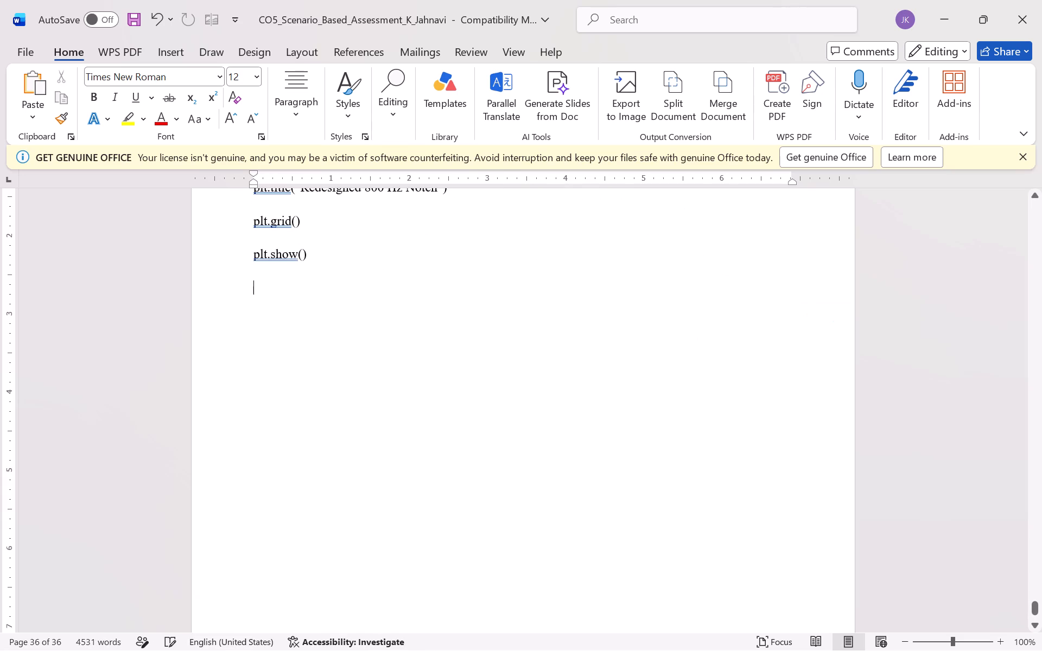
# Remove "MATLAB/" from the appendix heading so it reads "APPENDIX – PYTHON VERIFICATION CODE".
pyautogui.scroll(13, 629, 368)
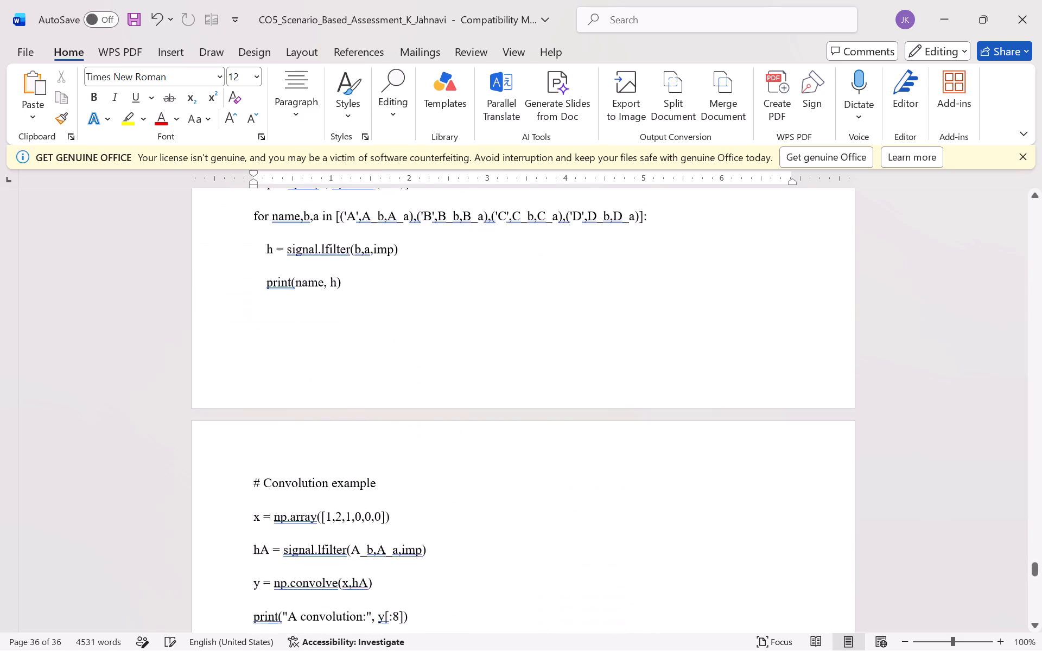
pyautogui.scroll(3, 629, 368)
pyautogui.scroll(-1, 629, 368)
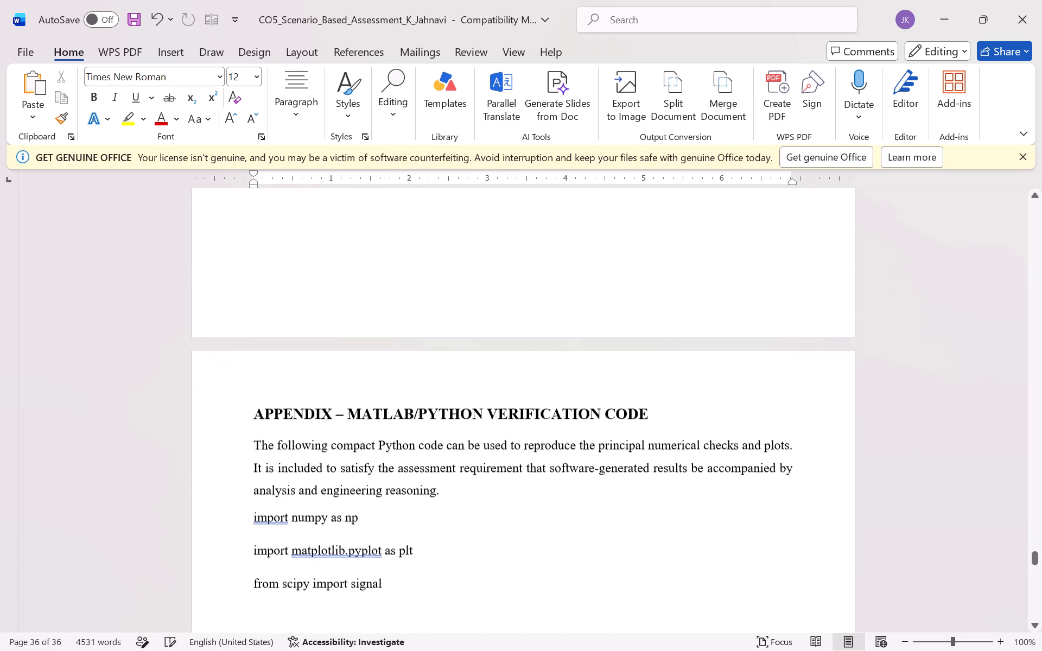
pyautogui.scroll(-1, 629, 368)
pyautogui.moveTo(416, 368); pyautogui.dragTo(382, 365)
pyautogui.press('BackSpace')
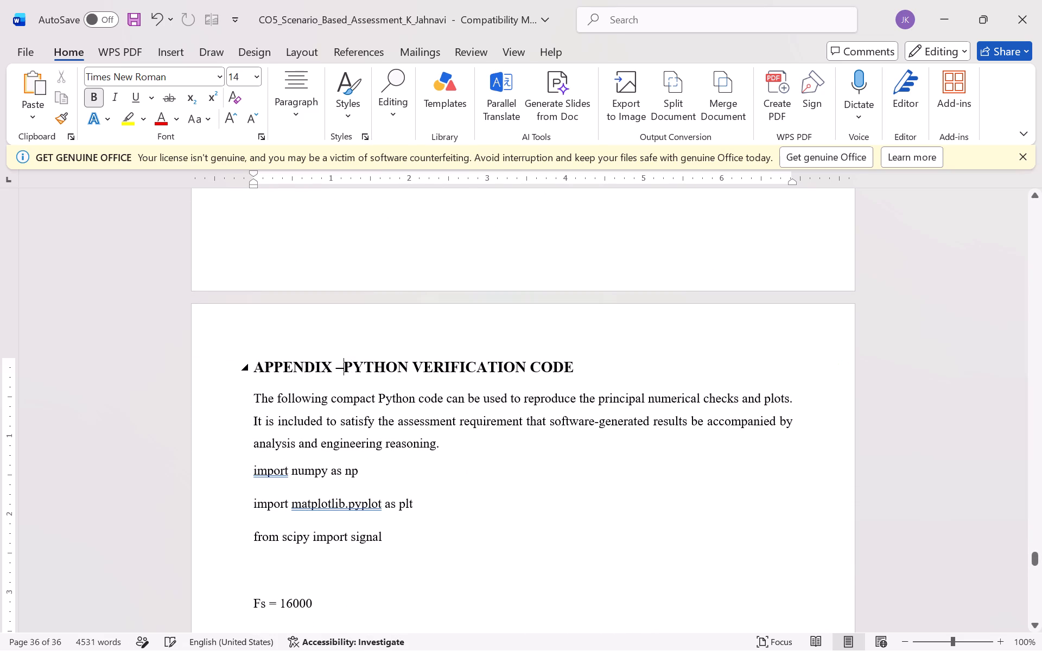
pyautogui.press('space')
# Delete the blank lines above and below "Fs = 16000" in the appendix code.
pyautogui.scroll(-2, 382, 365)
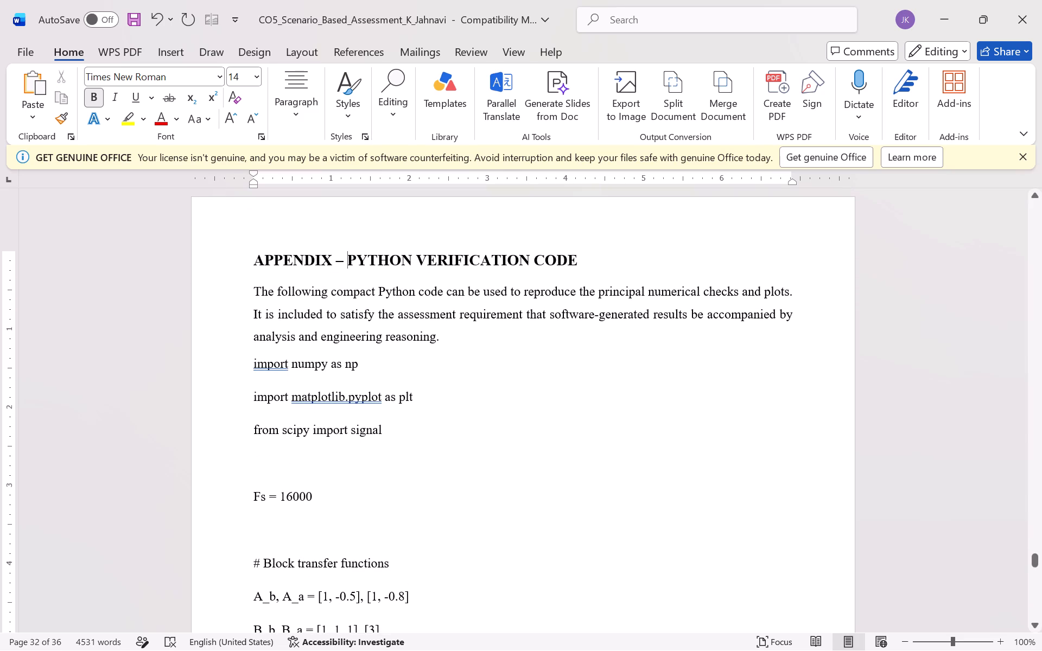
pyautogui.click(266, 474)
pyautogui.press('BackSpace')
pyautogui.press('BackSpace')
pyautogui.press('Down')
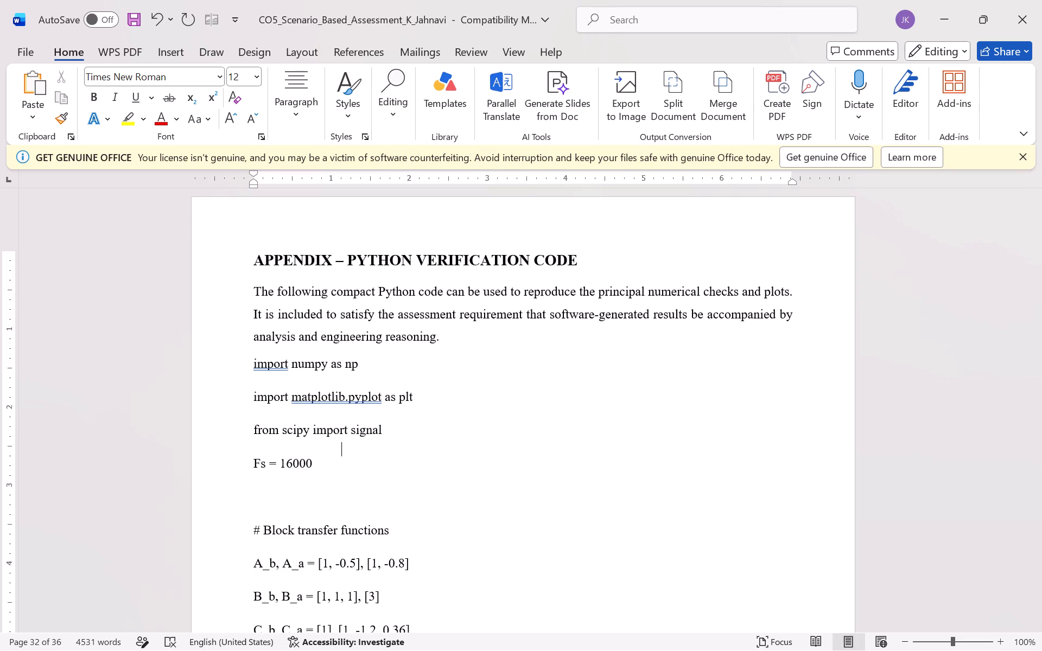
pyautogui.press('Down')
pyautogui.press('BackSpace')
pyautogui.press('BackSpace')
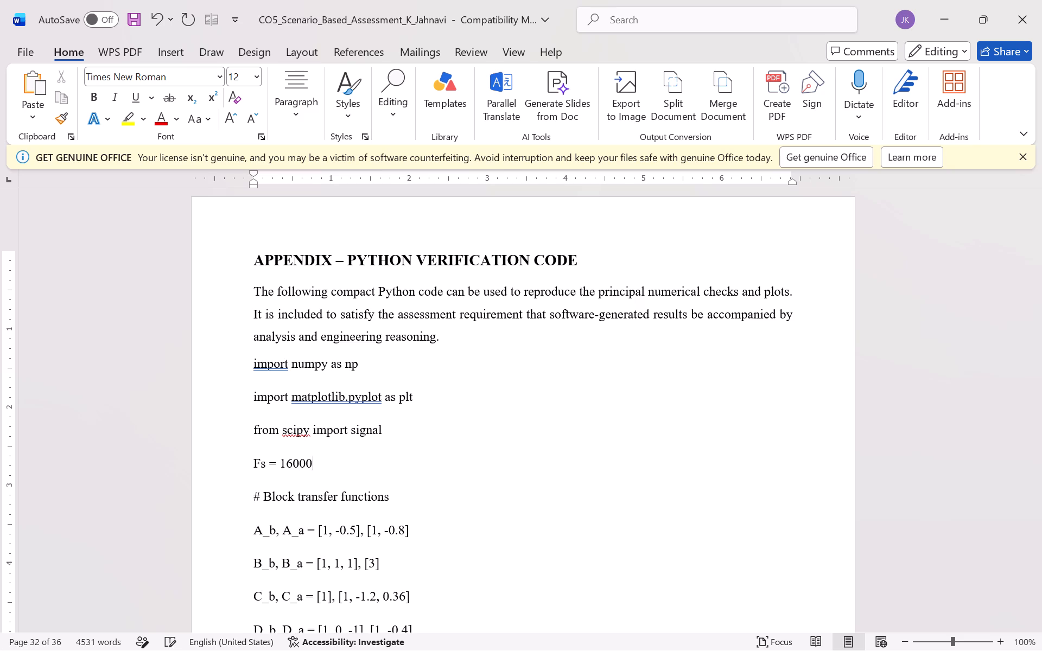
pyautogui.press('Down')
# Save the assessment document.
pyautogui.hotkey('ctrl', 's')
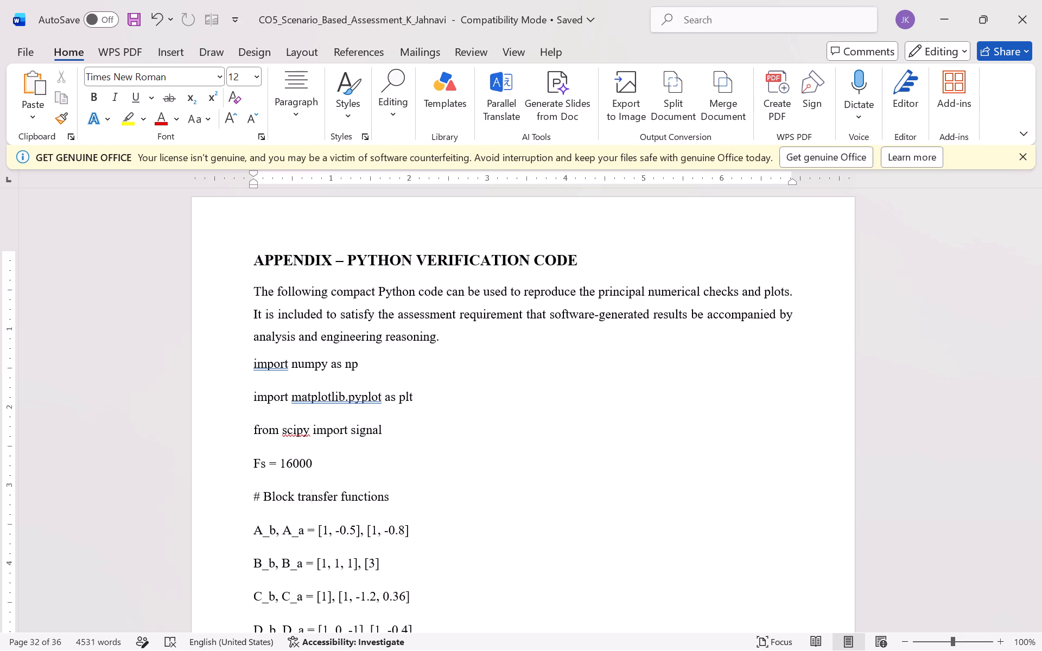
pyautogui.hotkey('ctrl', 's')
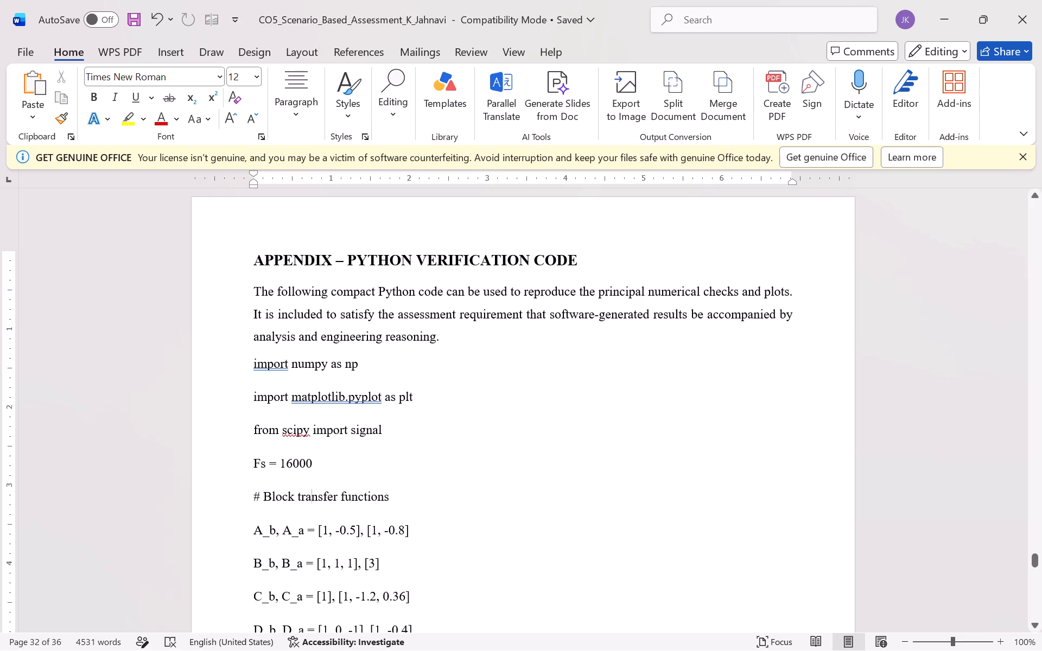